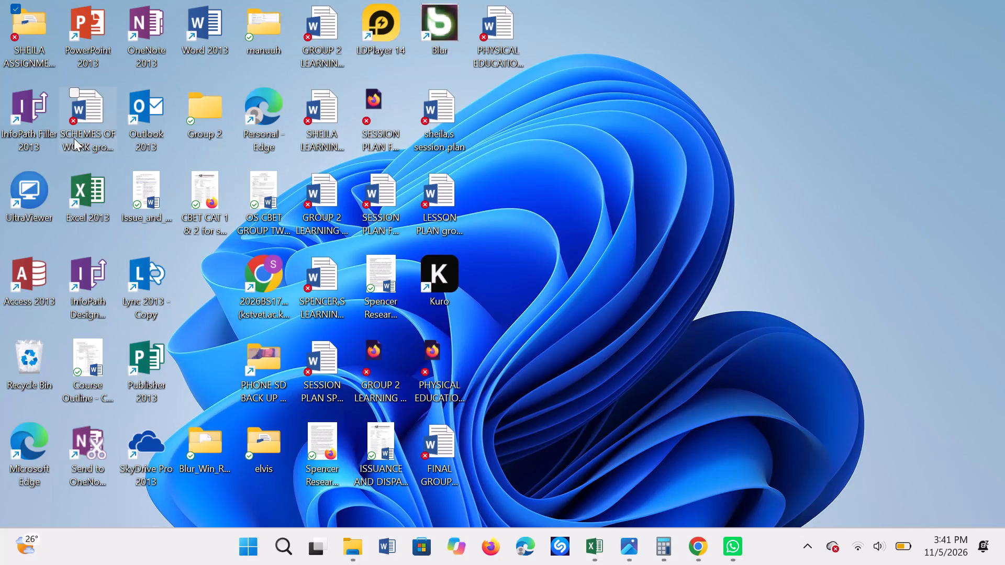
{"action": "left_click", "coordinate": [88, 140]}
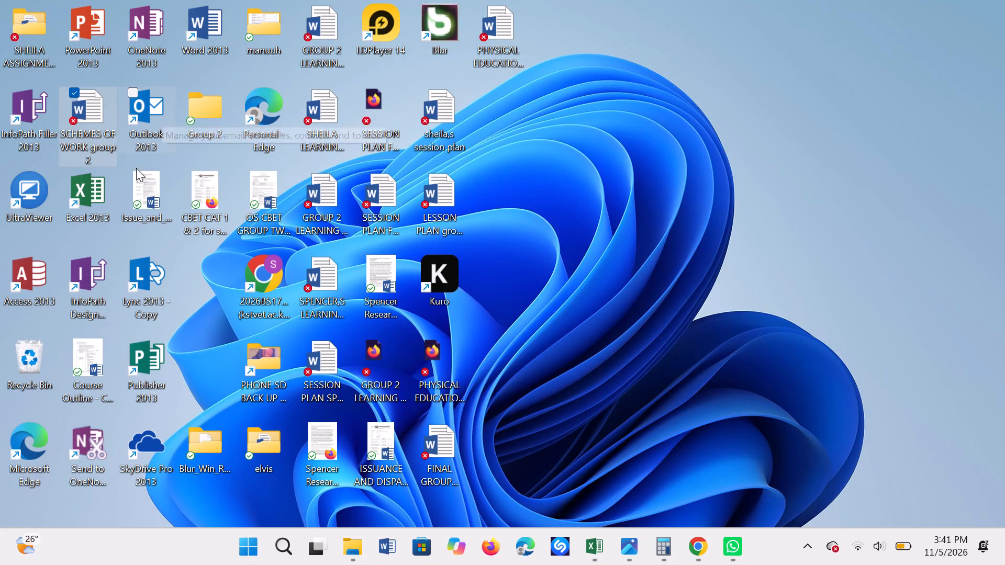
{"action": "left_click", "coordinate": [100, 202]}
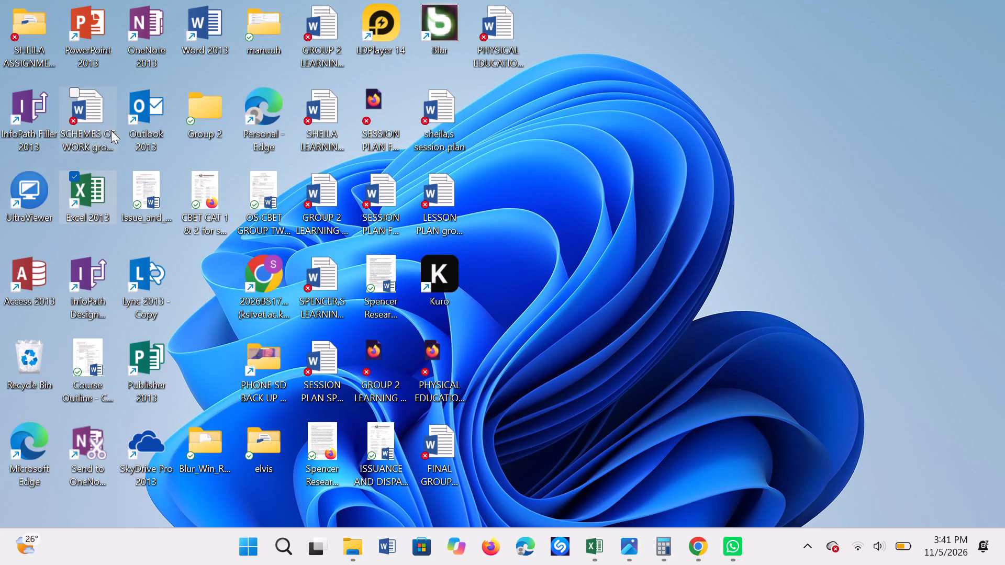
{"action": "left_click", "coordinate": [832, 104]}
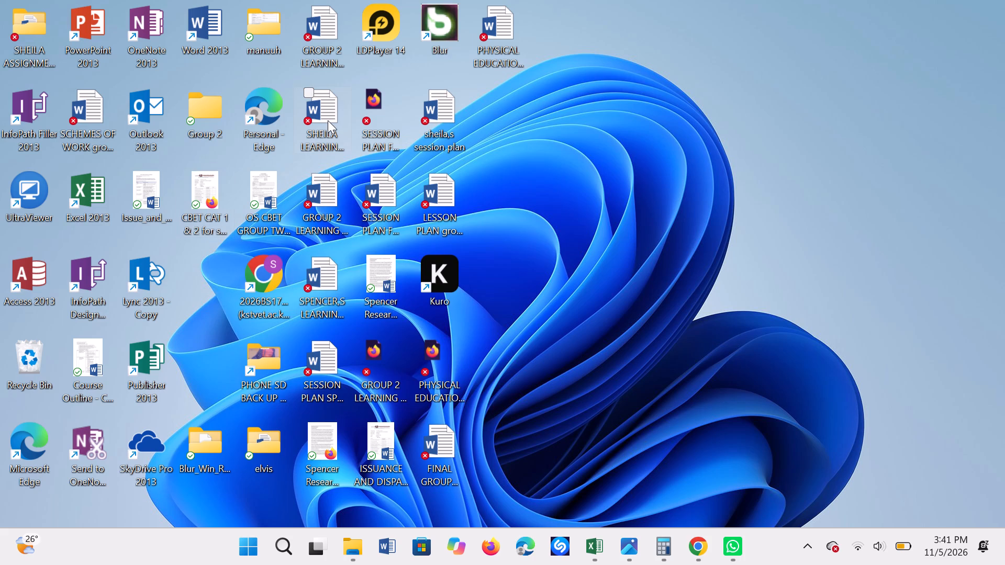
Open the SHEILA ASSIGNMENTS folder from the desktop to view its files, and minimise its window.
{"action": "double_click", "coordinate": [29, 33]}
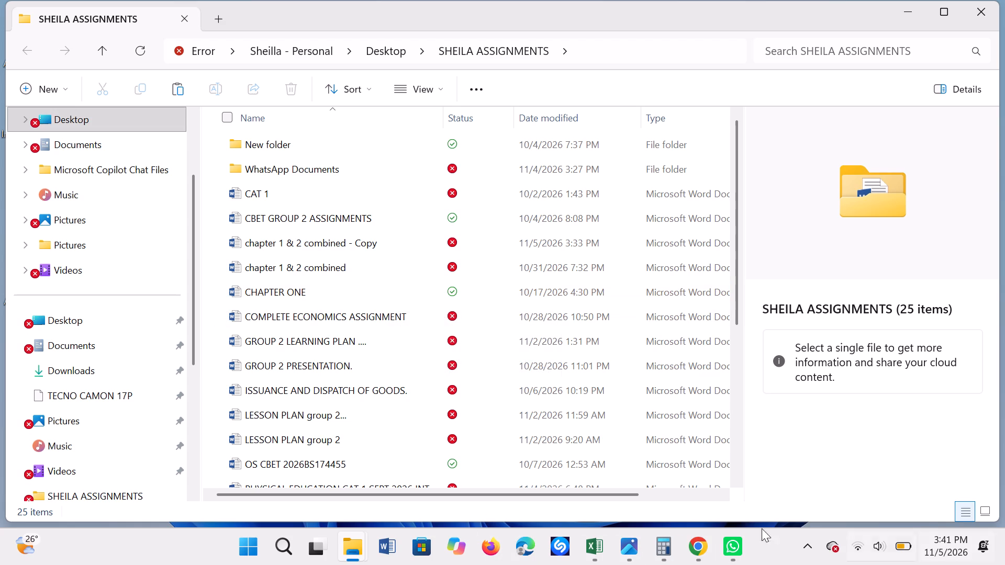
{"action": "left_click", "coordinate": [898, 13]}
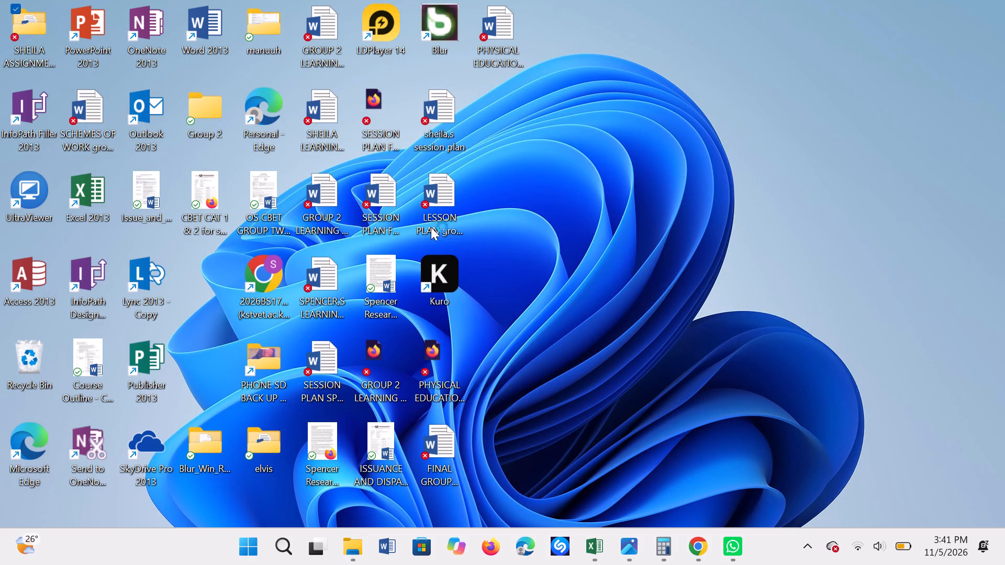
Launch Kuro from the desktop.
{"action": "triple_click", "coordinate": [444, 262]}
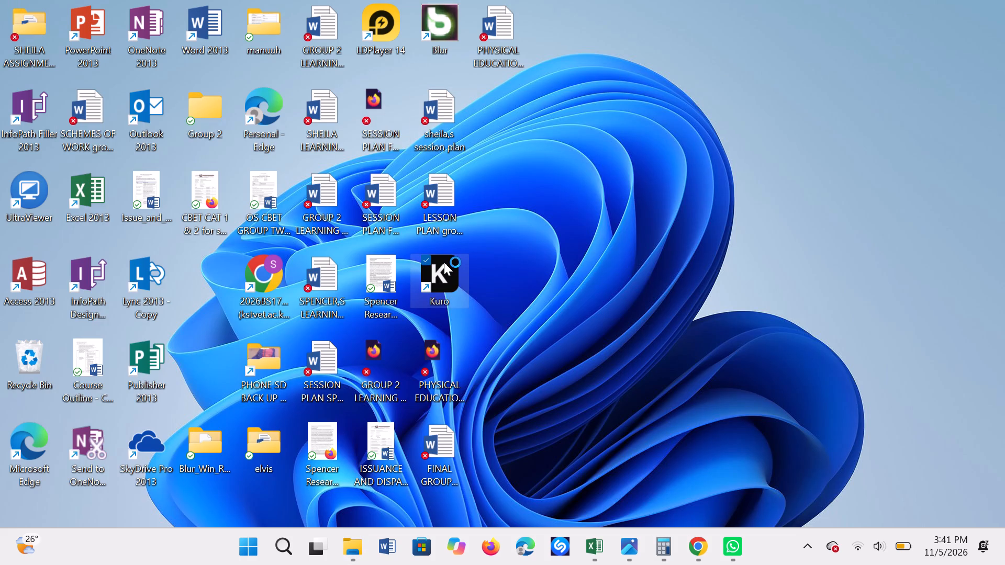
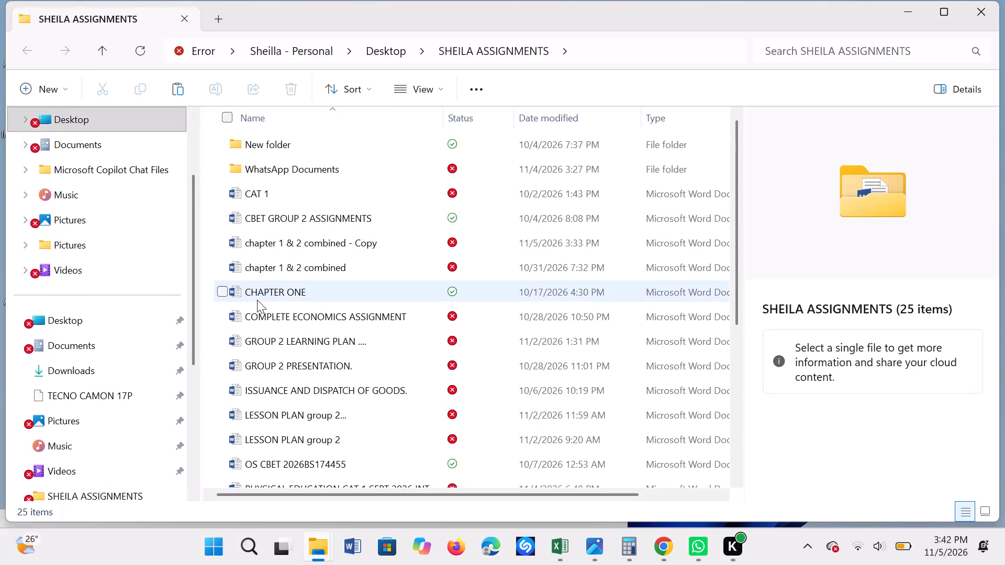
Look through the files in the SHEILA ASSIGNMENTS folder to find a document to work on.
{"action": "scroll", "coordinate": [260, 321], "scroll_direction": "down", "scroll_amount": 1}
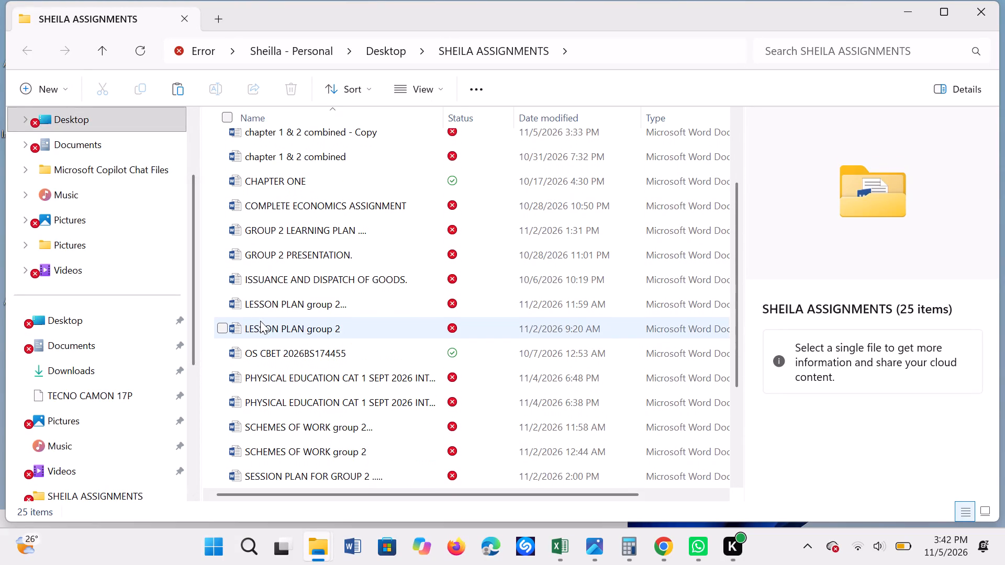
{"action": "scroll", "coordinate": [260, 321], "scroll_direction": "down", "scroll_amount": 2}
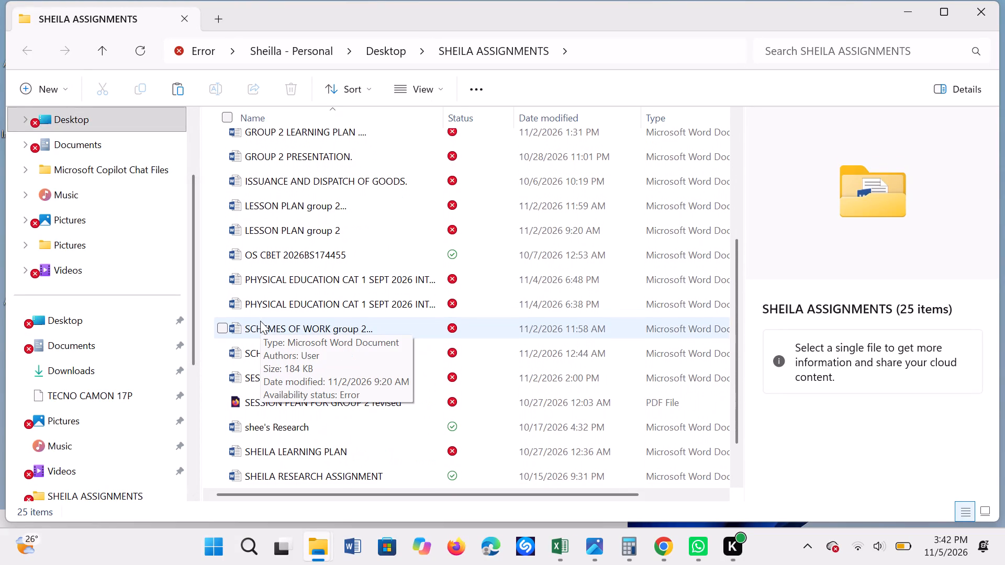
{"action": "scroll", "coordinate": [260, 321], "scroll_direction": "down", "scroll_amount": 2}
{"action": "scroll", "coordinate": [260, 321], "scroll_direction": "up", "scroll_amount": 1}
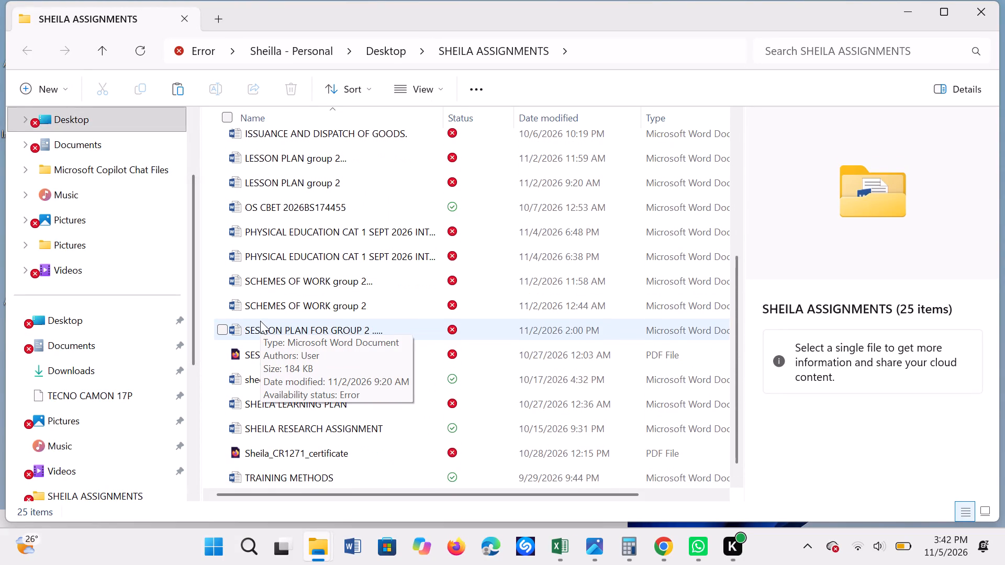
{"action": "scroll", "coordinate": [260, 321], "scroll_direction": "up", "scroll_amount": 3}
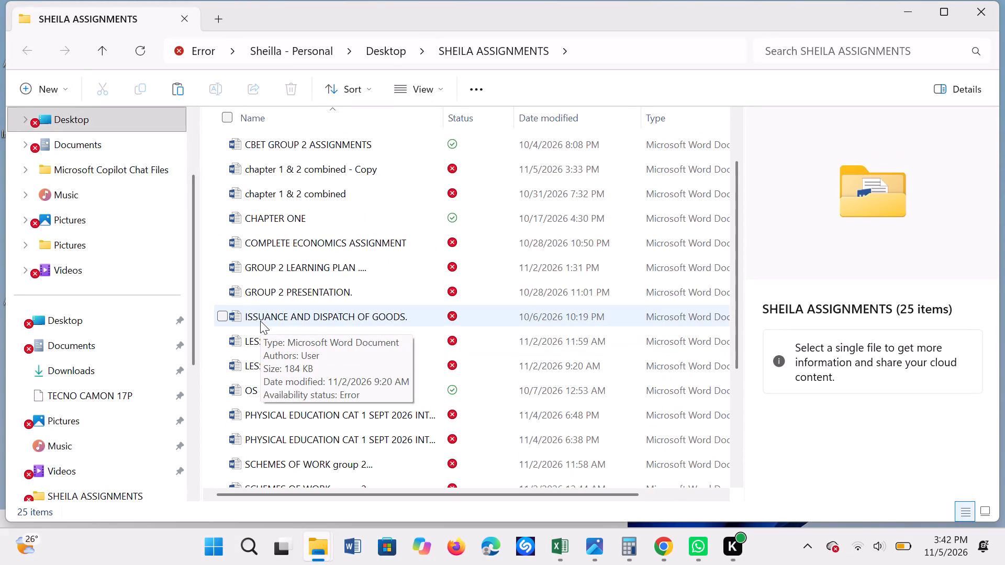
{"action": "scroll", "coordinate": [260, 321], "scroll_direction": "up", "scroll_amount": 2}
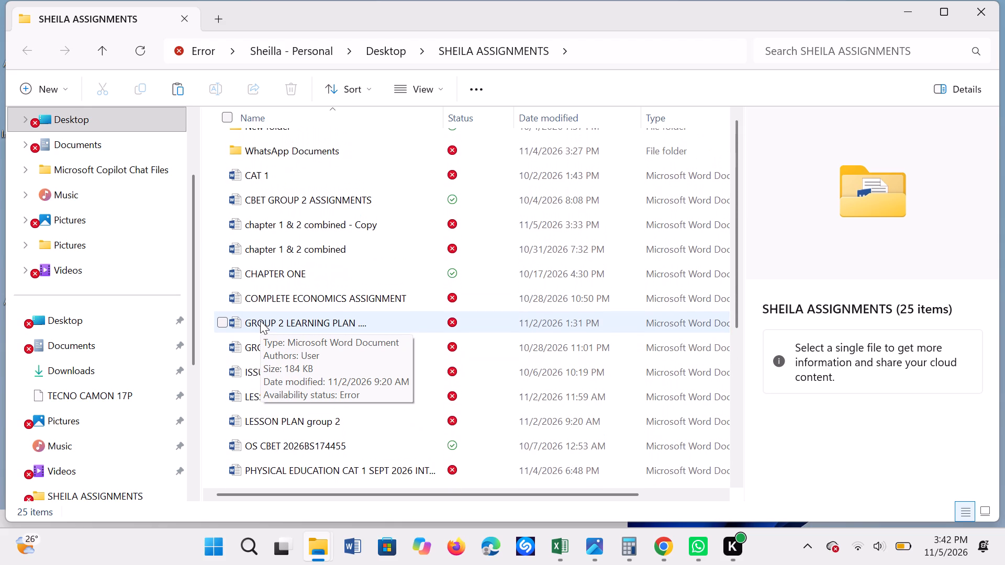
{"action": "scroll", "coordinate": [260, 321], "scroll_direction": "up", "scroll_amount": 2}
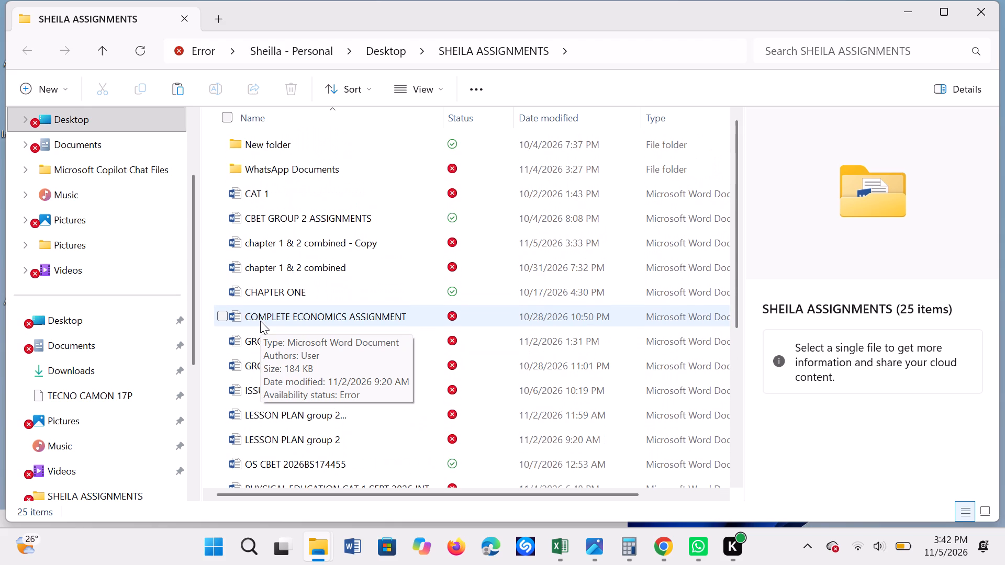
{"action": "scroll", "coordinate": [260, 321], "scroll_direction": "up", "scroll_amount": 1}
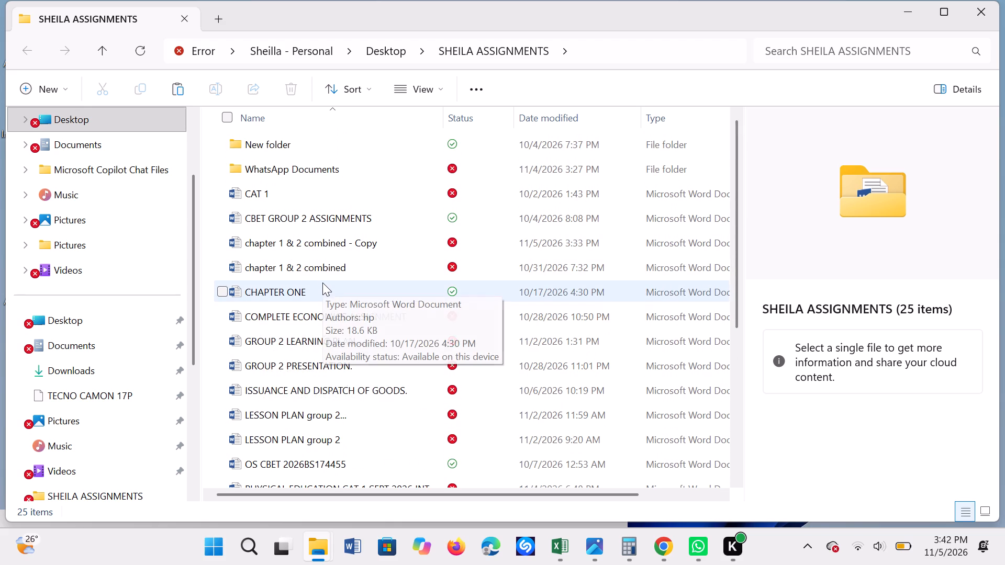
Open the Word document PHYSICAL EDUCATION CAT 1 SEPT 2026 INTAKE (2) from the SHEILA ASSIGNMENTS folder.
{"action": "scroll", "coordinate": [322, 264], "scroll_direction": "down", "scroll_amount": 1}
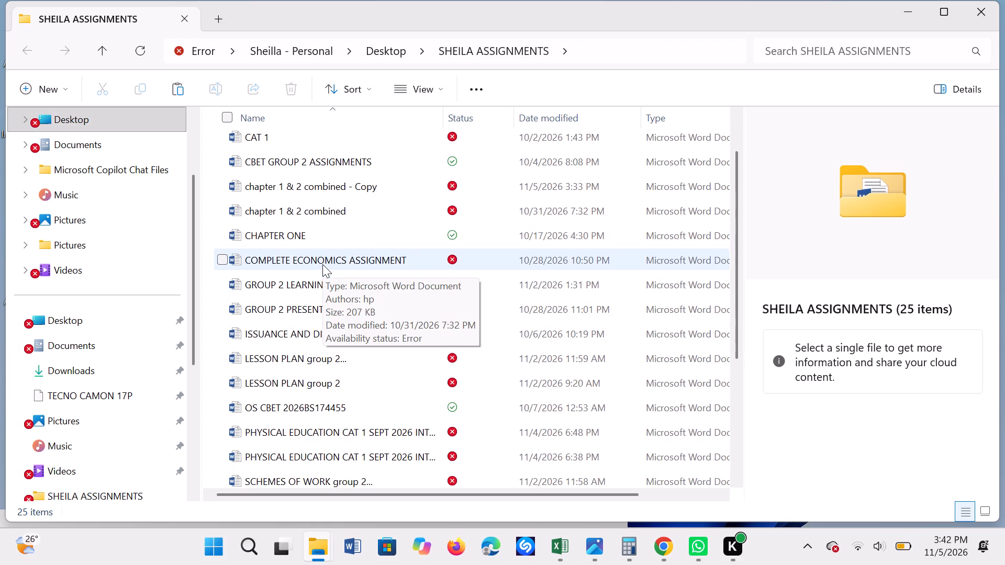
{"action": "scroll", "coordinate": [322, 264], "scroll_direction": "down", "scroll_amount": 2}
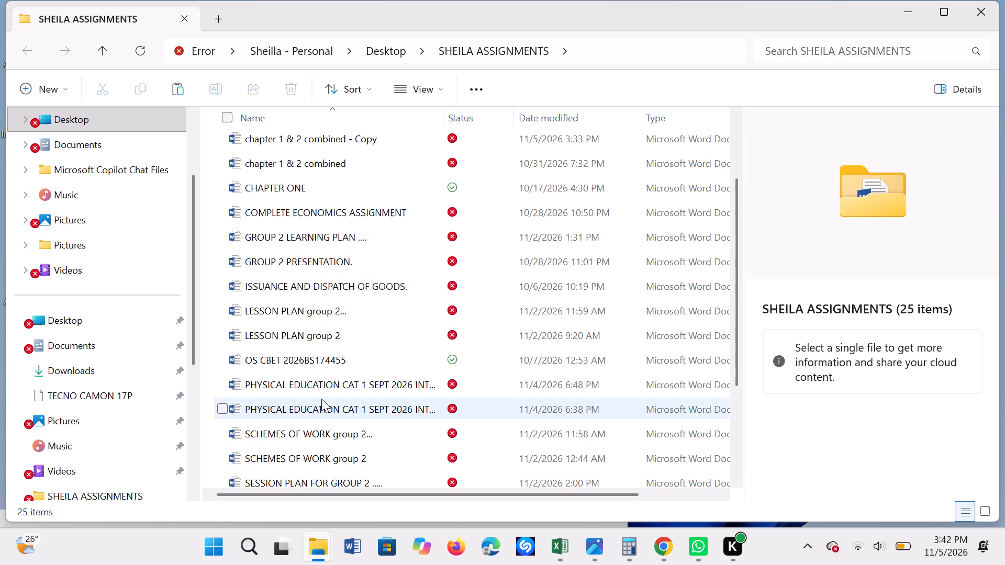
{"action": "double_click", "coordinate": [329, 388]}
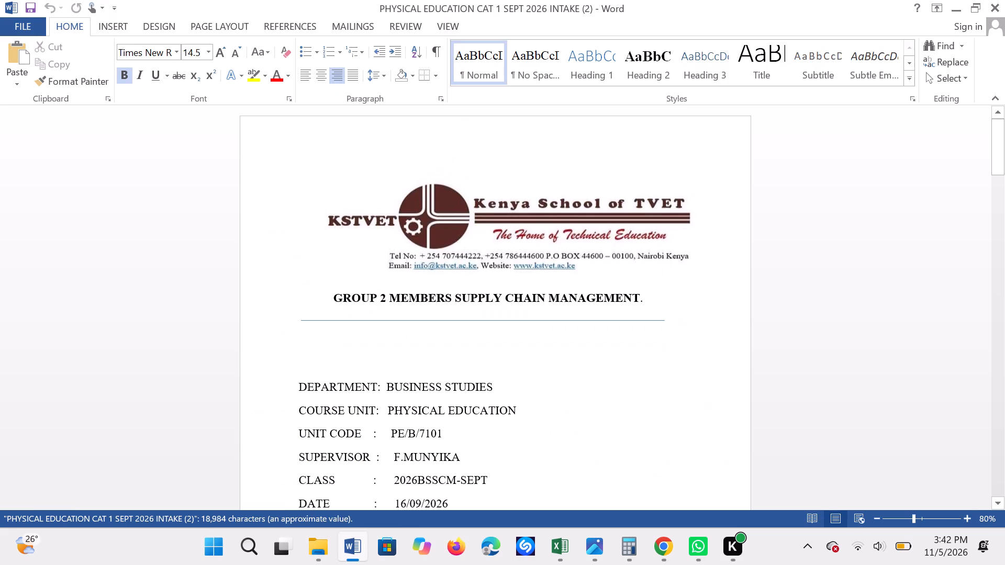
Delete the handball court diagram below the "1. HANDBALL" heading.
{"action": "scroll", "coordinate": [329, 388], "scroll_direction": "down", "scroll_amount": 2}
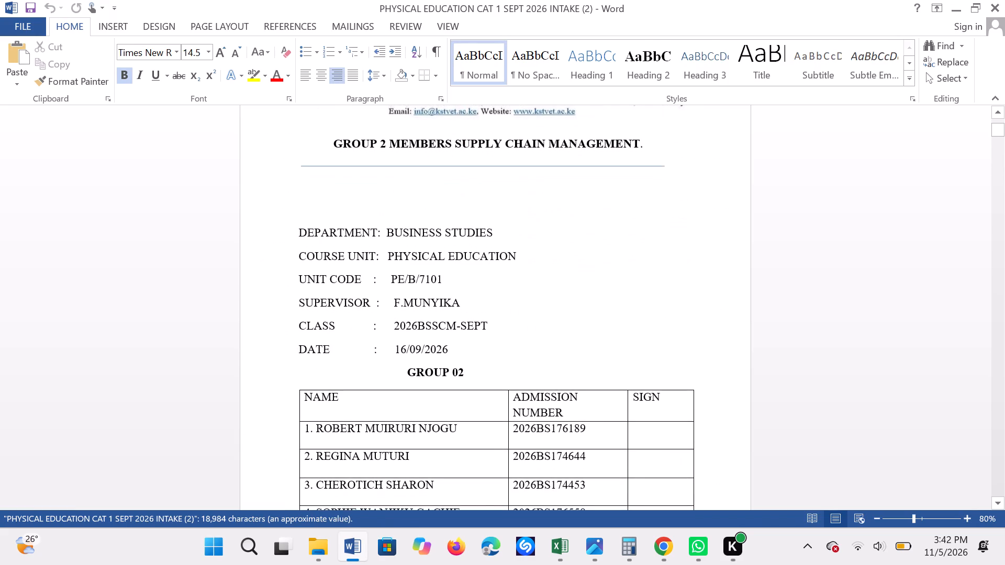
{"action": "scroll", "coordinate": [329, 388], "scroll_direction": "down", "scroll_amount": 6}
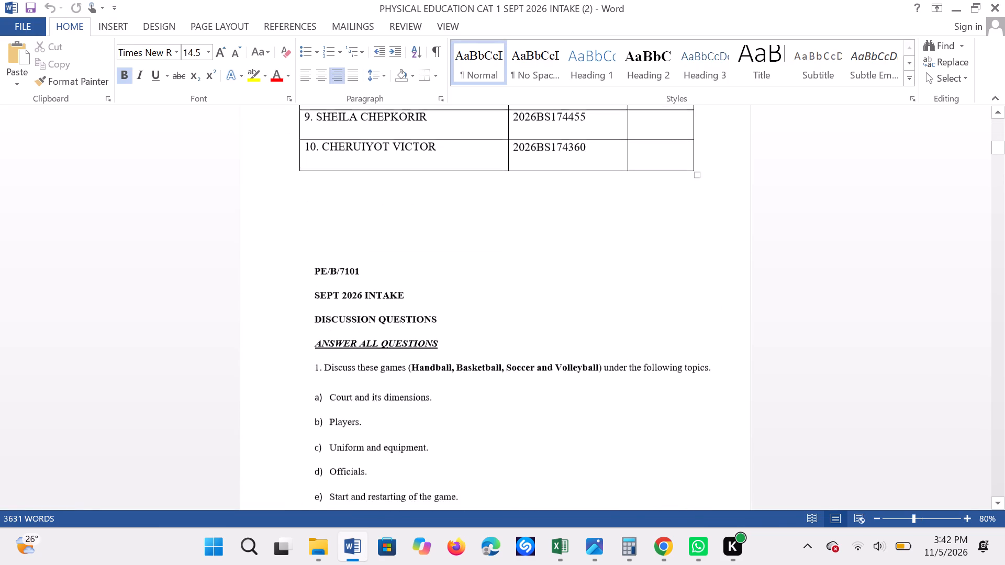
{"action": "scroll", "coordinate": [329, 388], "scroll_direction": "down", "scroll_amount": 6}
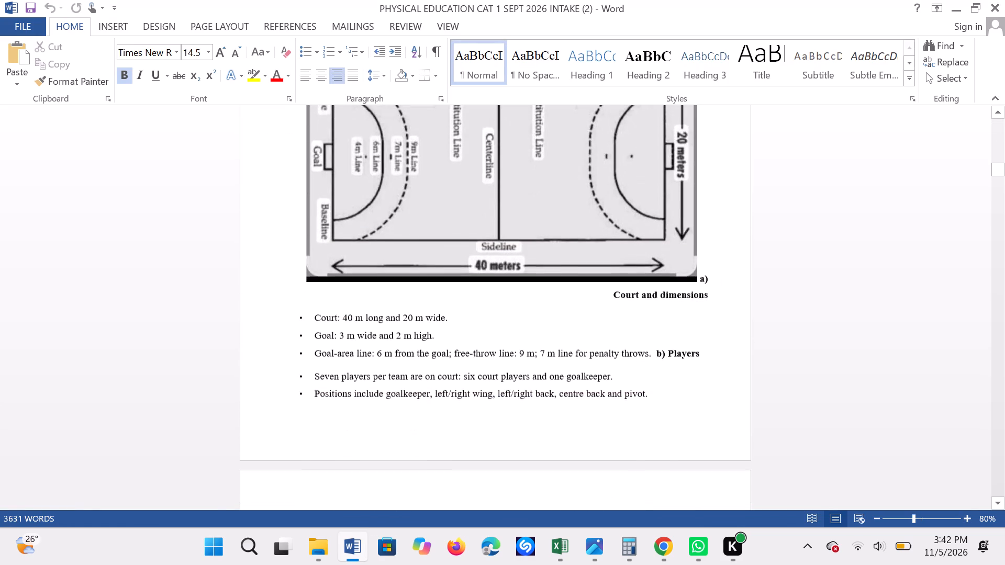
{"action": "scroll", "coordinate": [329, 388], "scroll_direction": "down", "scroll_amount": 1}
{"action": "left_click", "coordinate": [329, 388]}
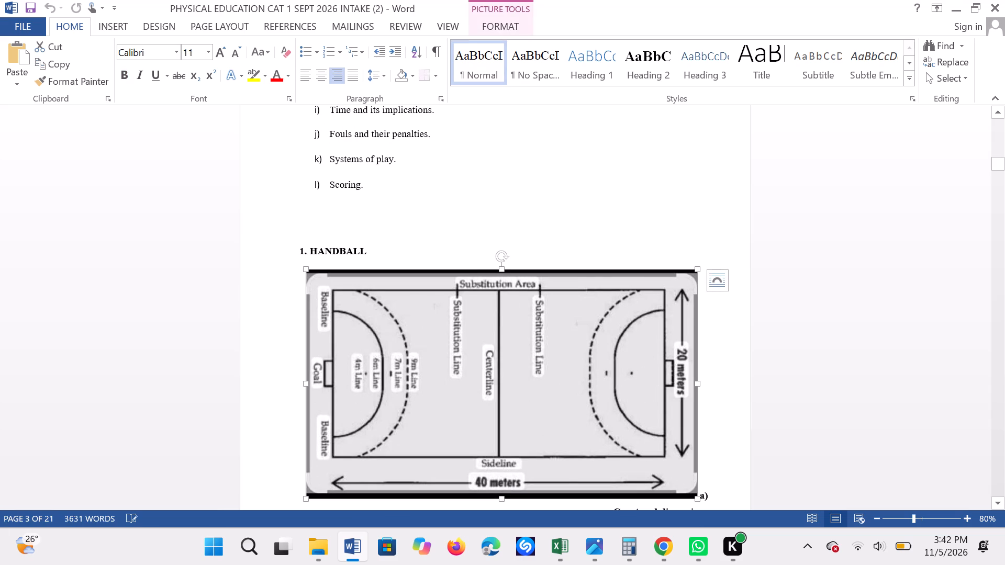
{"action": "key", "text": "Delete"}
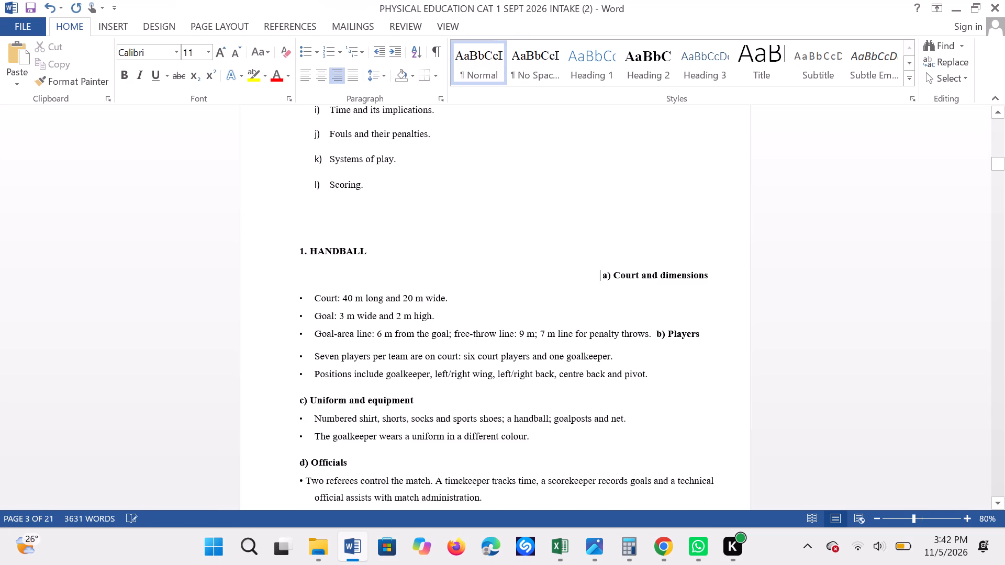
Bring the handball "a) Court and dimensions" heading back to the left margin, directly below "1. HANDBALL".
{"action": "key", "text": "Return"}
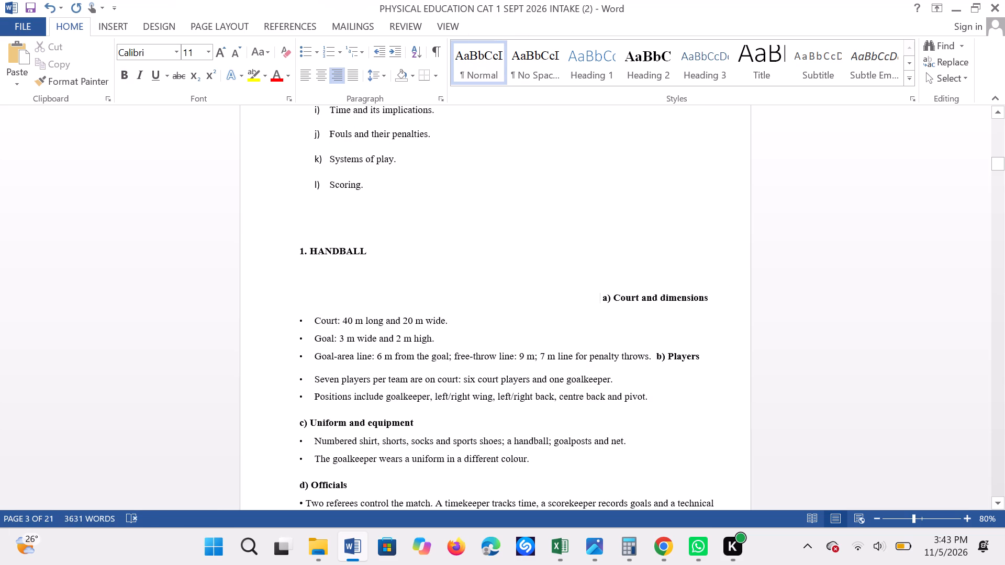
{"action": "key", "text": "BackSpace"}
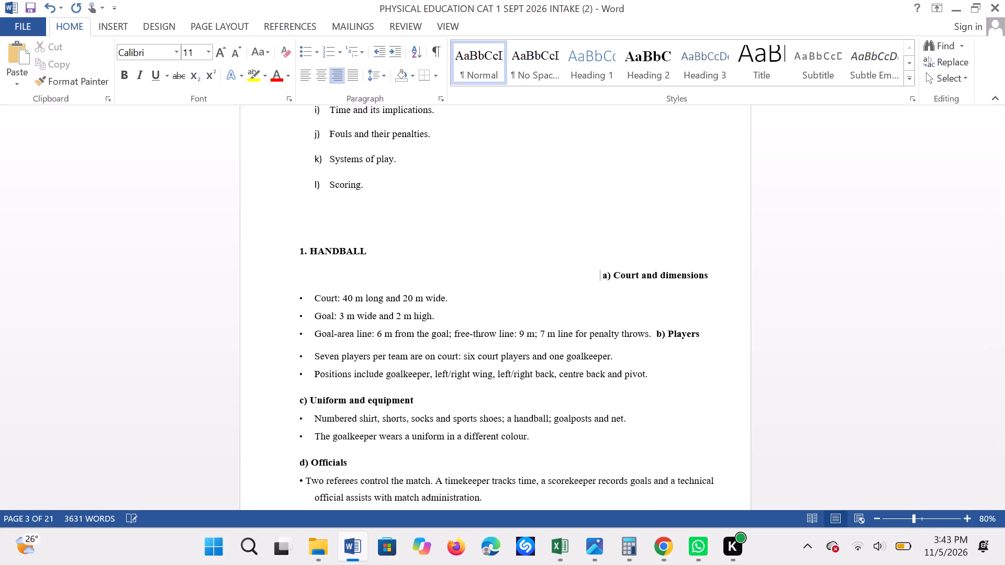
{"action": "key", "text": "BackSpace"}
{"action": "key", "text": "BackSpace"}
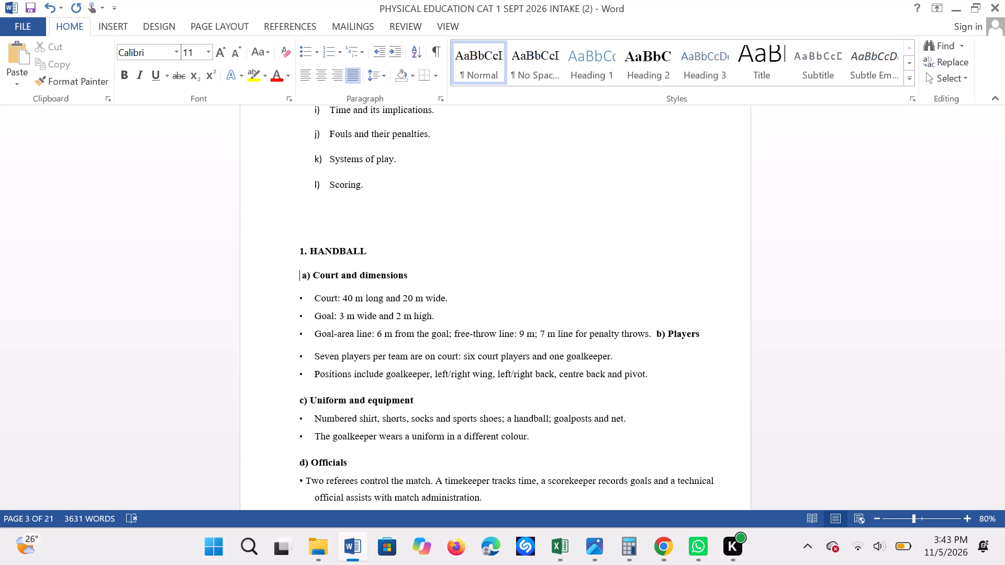
Split the handball "b) Players" heading from the end of the goal-area line bullet onto its own line.
{"action": "left_click", "coordinate": [654, 331]}
{"action": "key", "text": "Return"}
Delete the basketball court diagram below the "2. BASKETBALL" heading.
{"action": "scroll", "coordinate": [654, 331], "scroll_direction": "down", "scroll_amount": 2}
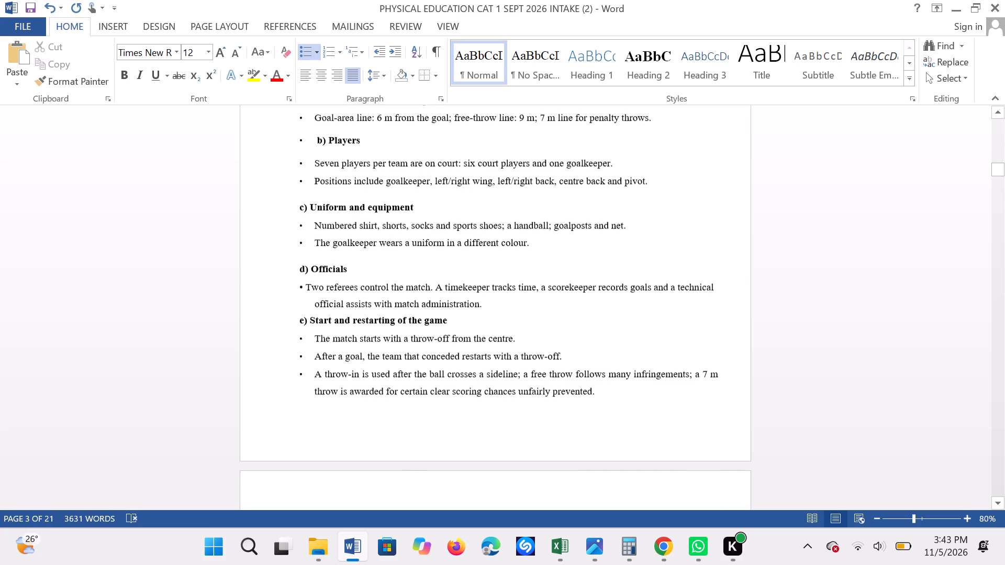
{"action": "scroll", "coordinate": [654, 331], "scroll_direction": "down", "scroll_amount": 5}
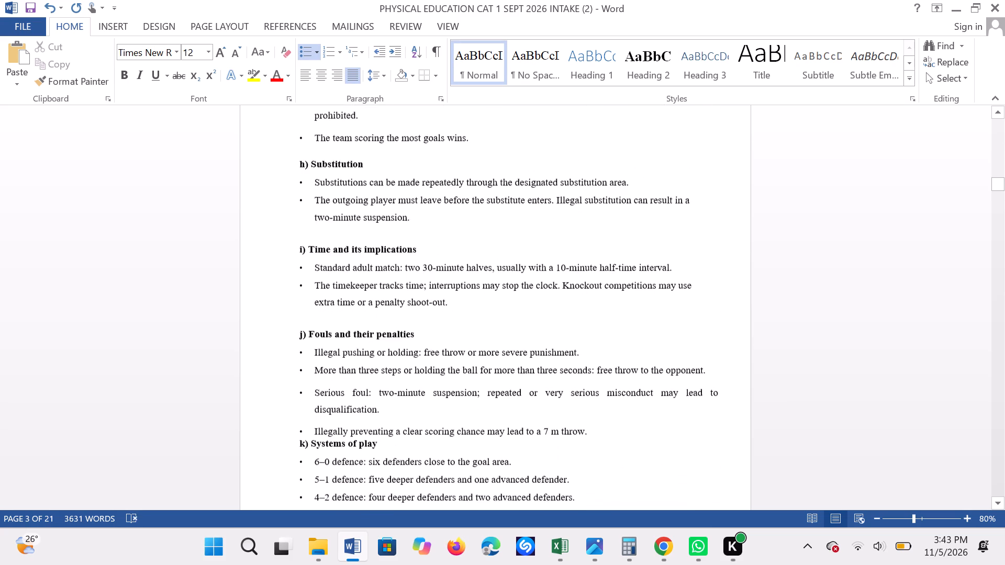
{"action": "scroll", "coordinate": [654, 322], "scroll_direction": "down", "scroll_amount": 3}
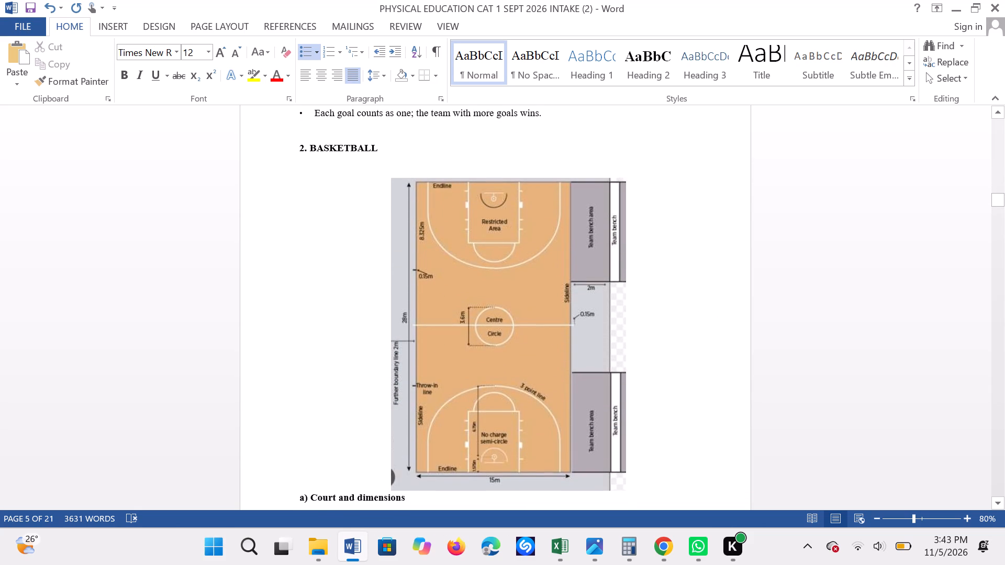
{"action": "left_click", "coordinate": [572, 314]}
{"action": "key", "text": "Delete"}
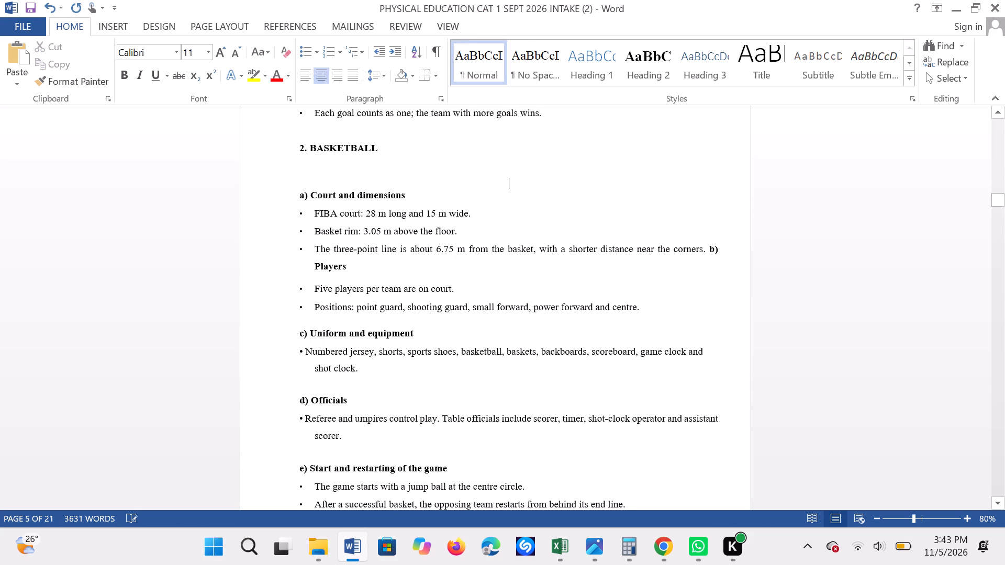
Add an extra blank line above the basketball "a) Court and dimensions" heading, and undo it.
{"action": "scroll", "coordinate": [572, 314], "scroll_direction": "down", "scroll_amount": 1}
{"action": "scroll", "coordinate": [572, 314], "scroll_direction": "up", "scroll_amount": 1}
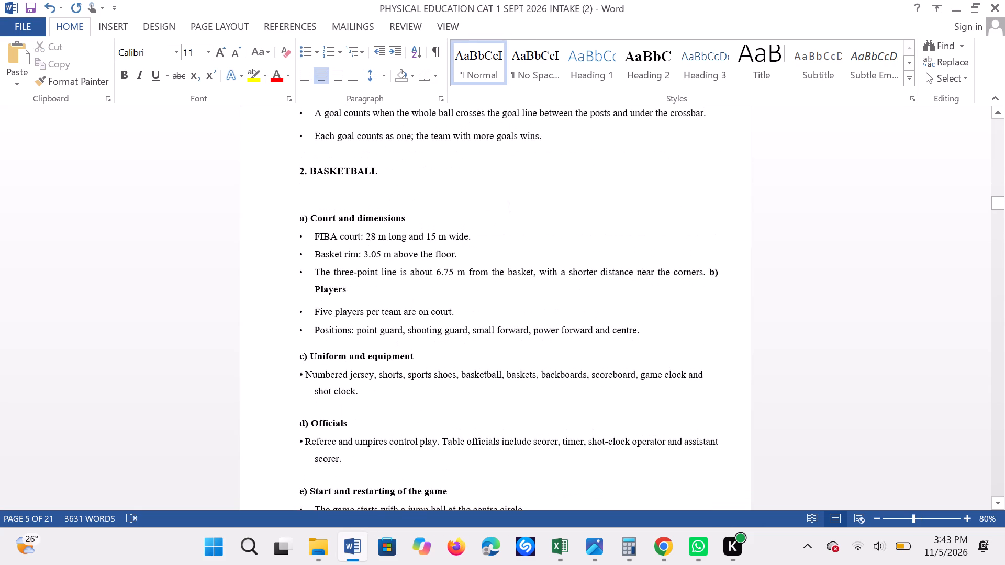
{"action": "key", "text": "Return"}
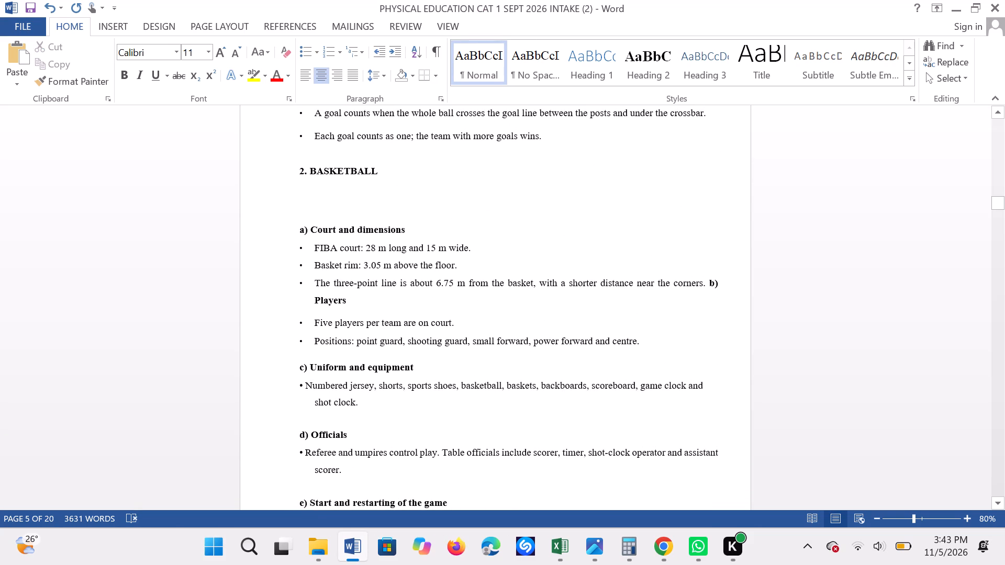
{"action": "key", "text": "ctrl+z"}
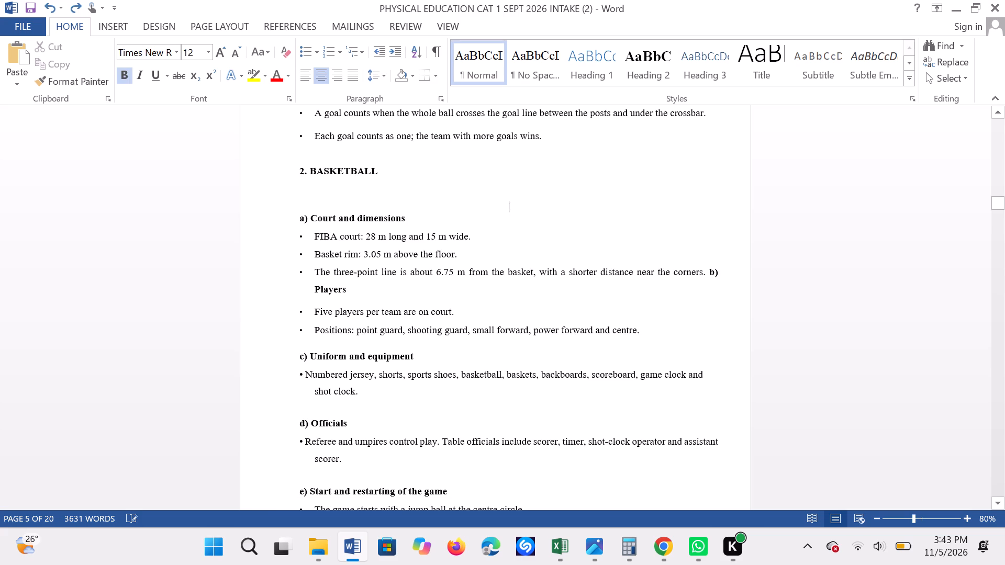
Split the basketball "b) Players" heading from the three-point line bullet onto its own line without a bullet.
{"action": "left_click", "coordinate": [705, 275]}
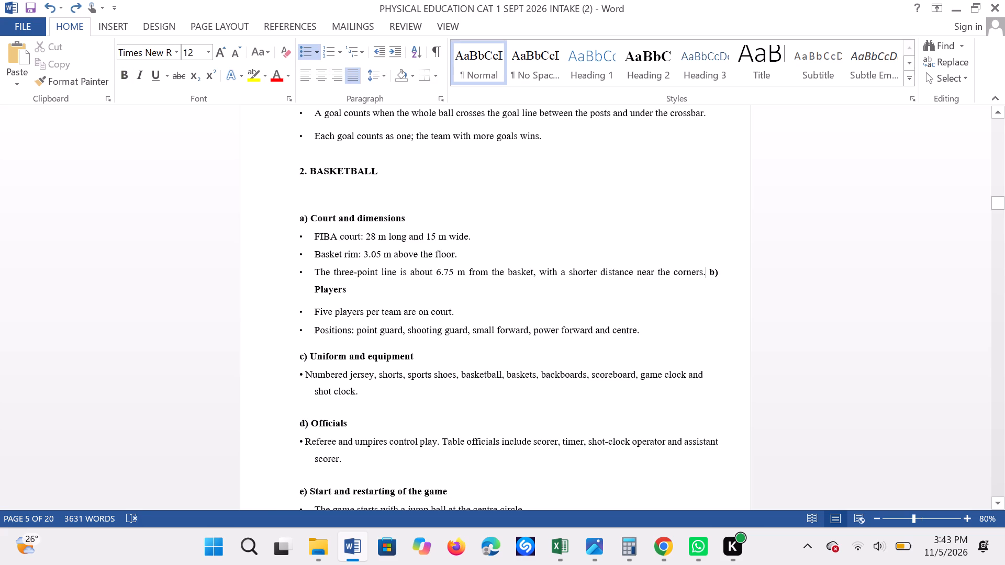
{"action": "key", "text": "Return"}
{"action": "key", "text": "BackSpace"}
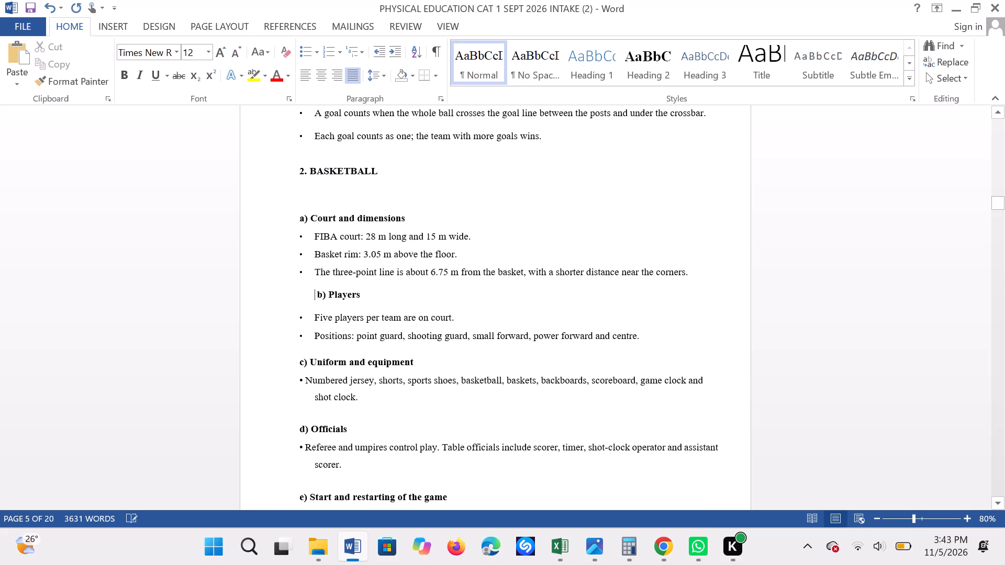
{"action": "key", "text": "BackSpace"}
Delete the soccer field diagram below the "3. SOCCER (ASSOCIATION FOOTBALL)" heading.
{"action": "scroll", "coordinate": [588, 279], "scroll_direction": "down", "scroll_amount": 3}
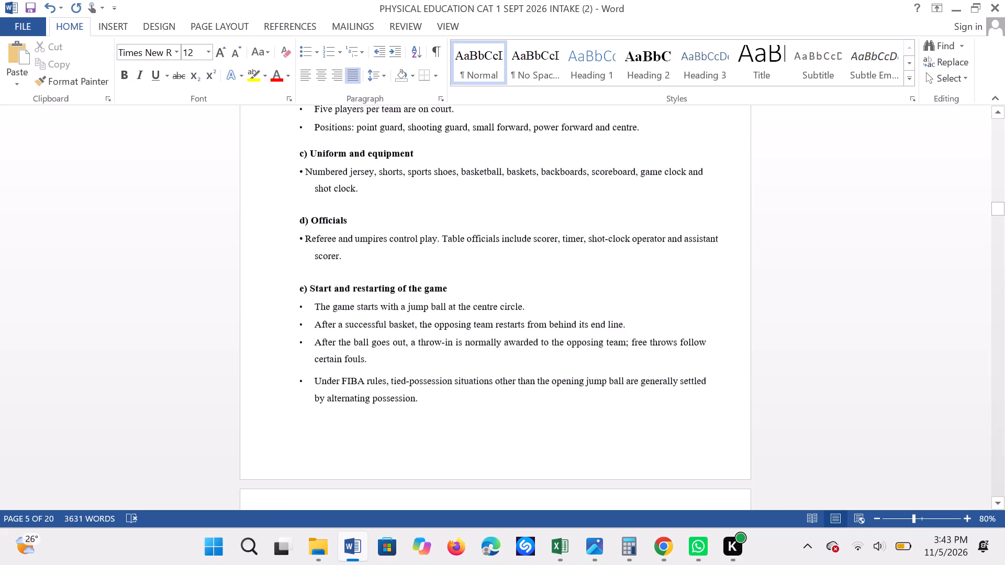
{"action": "scroll", "coordinate": [588, 279], "scroll_direction": "down", "scroll_amount": 4}
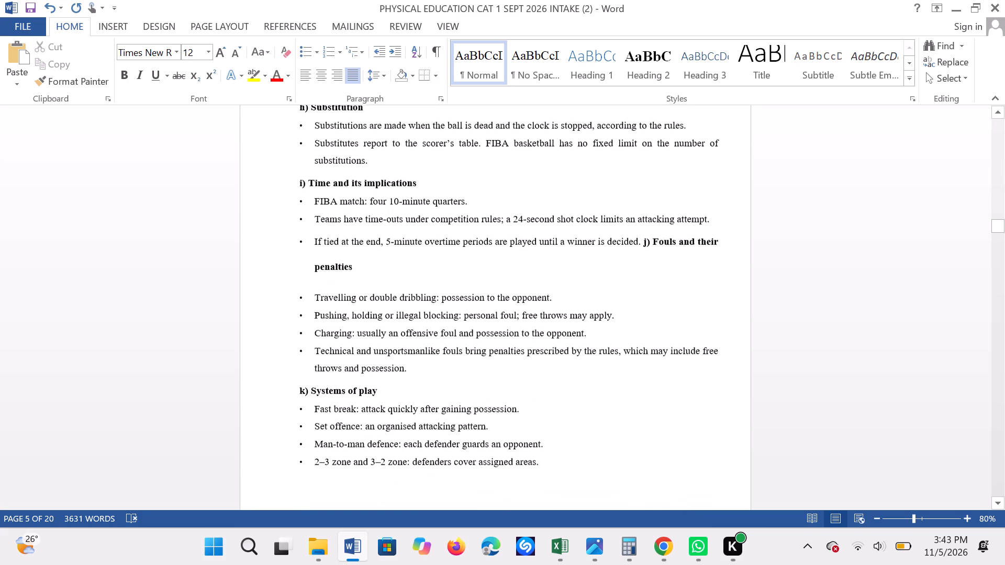
{"action": "scroll", "coordinate": [588, 279], "scroll_direction": "down", "scroll_amount": 2}
{"action": "scroll", "coordinate": [579, 296], "scroll_direction": "up", "scroll_amount": 1}
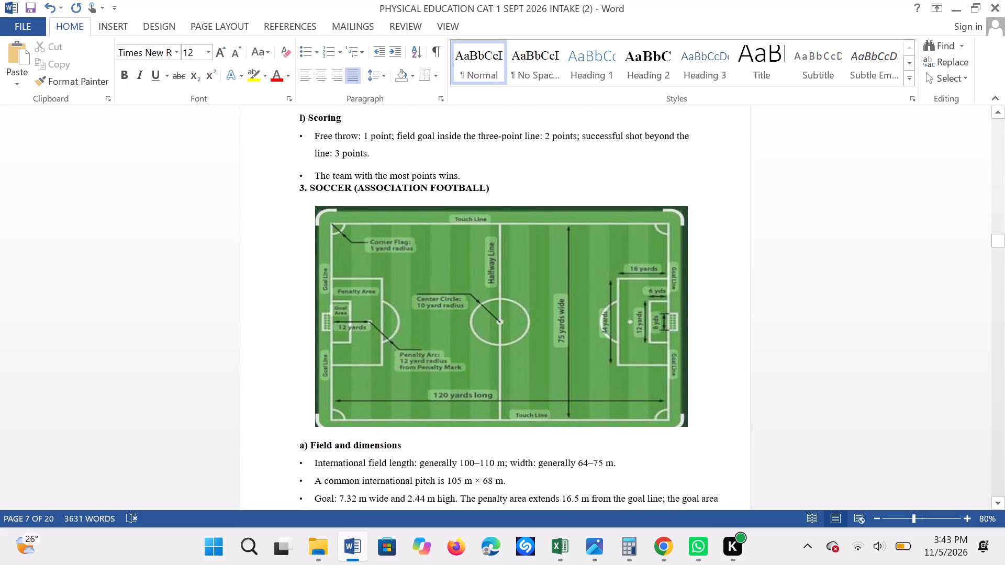
{"action": "left_click", "coordinate": [518, 292]}
{"action": "key", "text": "Delete"}
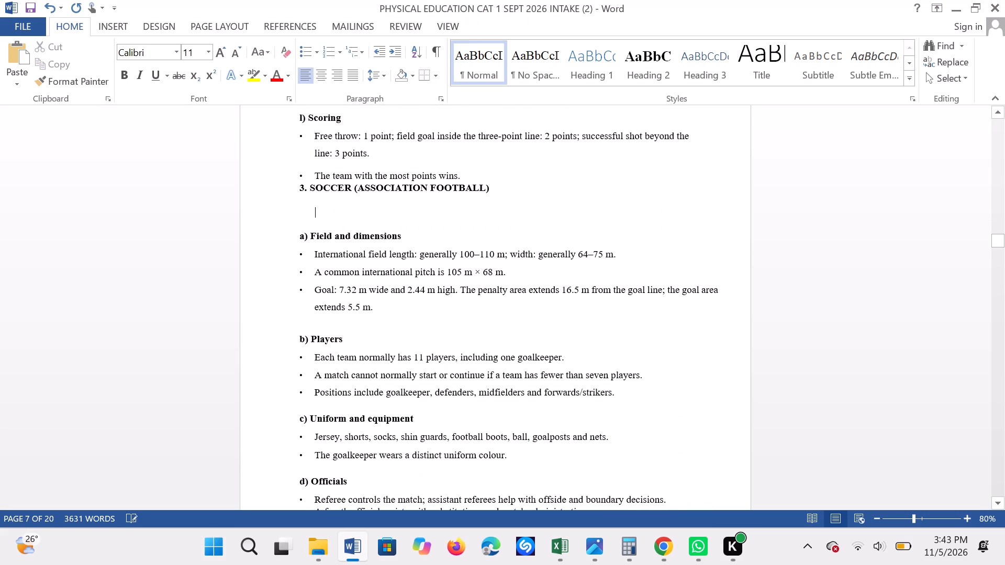
Delete the volleyball court diagram below the "4. VOLLEYBALL" heading.
{"action": "scroll", "coordinate": [518, 292], "scroll_direction": "down", "scroll_amount": 8}
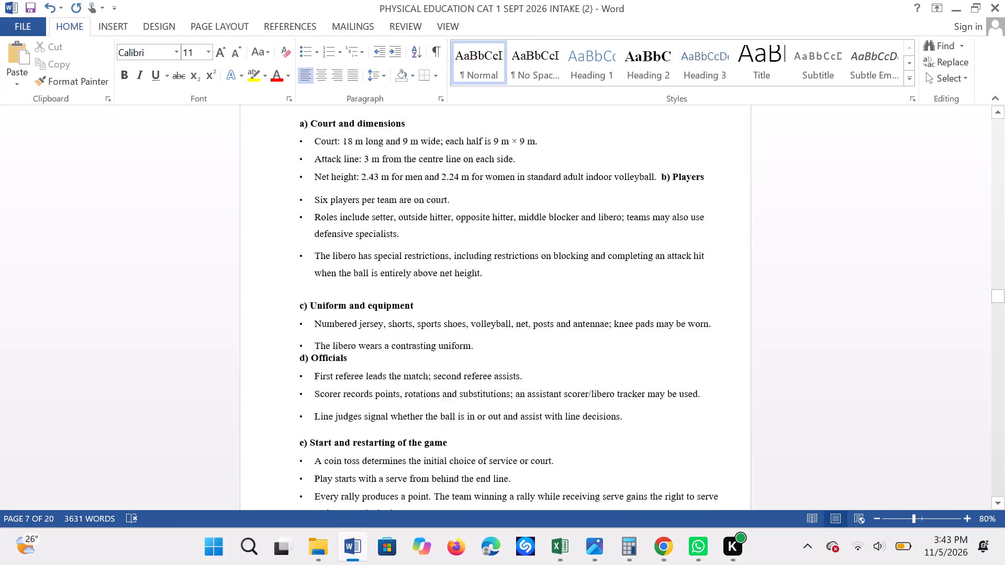
{"action": "scroll", "coordinate": [518, 292], "scroll_direction": "up", "scroll_amount": 3}
{"action": "left_click", "coordinate": [518, 292]}
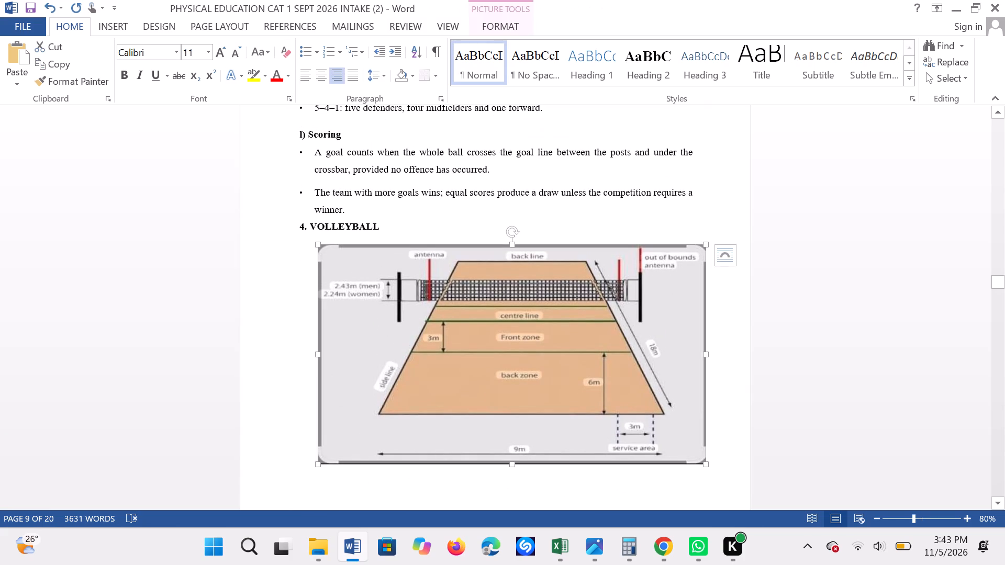
{"action": "key", "text": "Delete"}
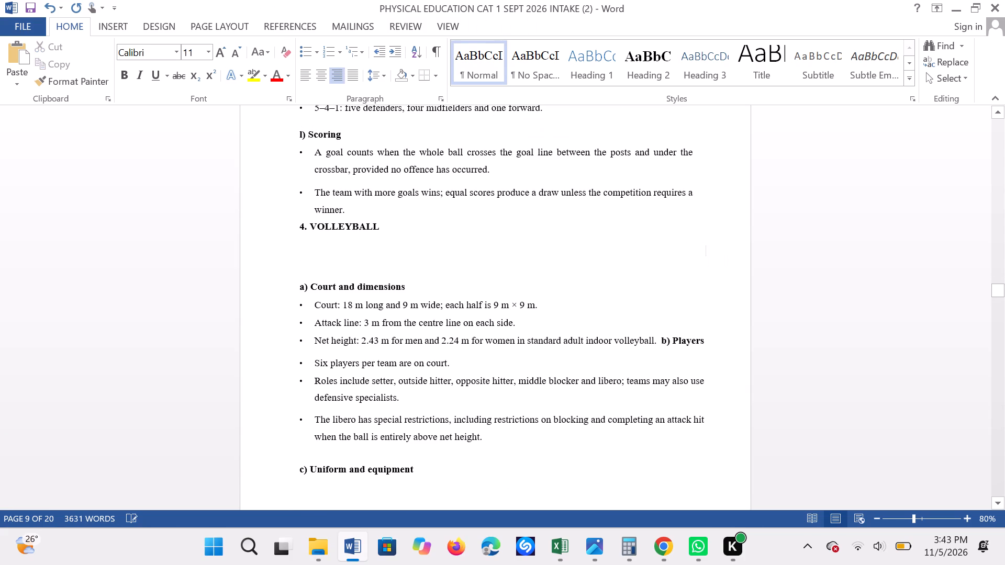
Insert a blank line above the "2. ATHLETICS" heading to move it to the top of the following page.
{"action": "scroll", "coordinate": [518, 292], "scroll_direction": "down", "scroll_amount": 7}
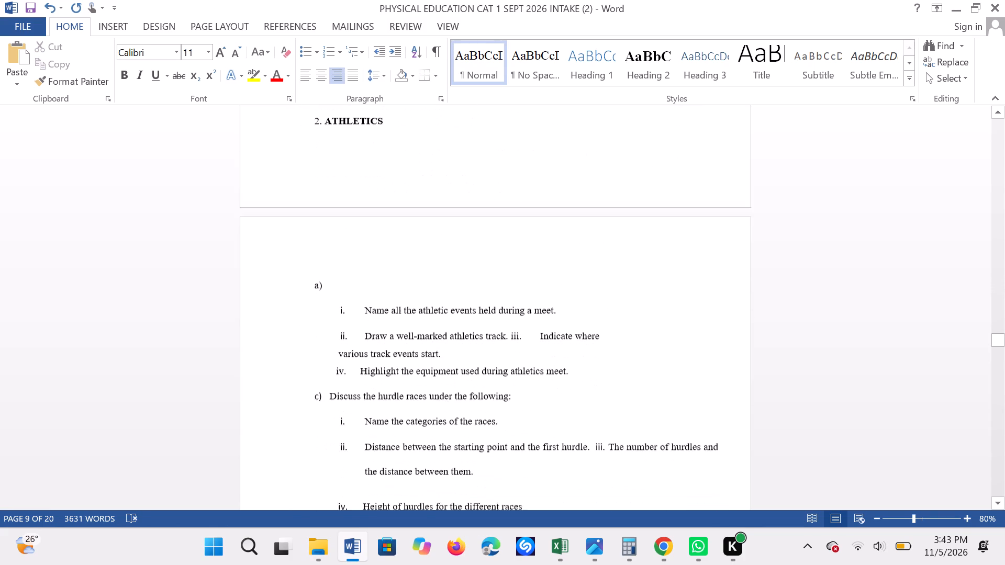
{"action": "scroll", "coordinate": [518, 292], "scroll_direction": "down", "scroll_amount": 1}
{"action": "scroll", "coordinate": [518, 292], "scroll_direction": "up", "scroll_amount": 1}
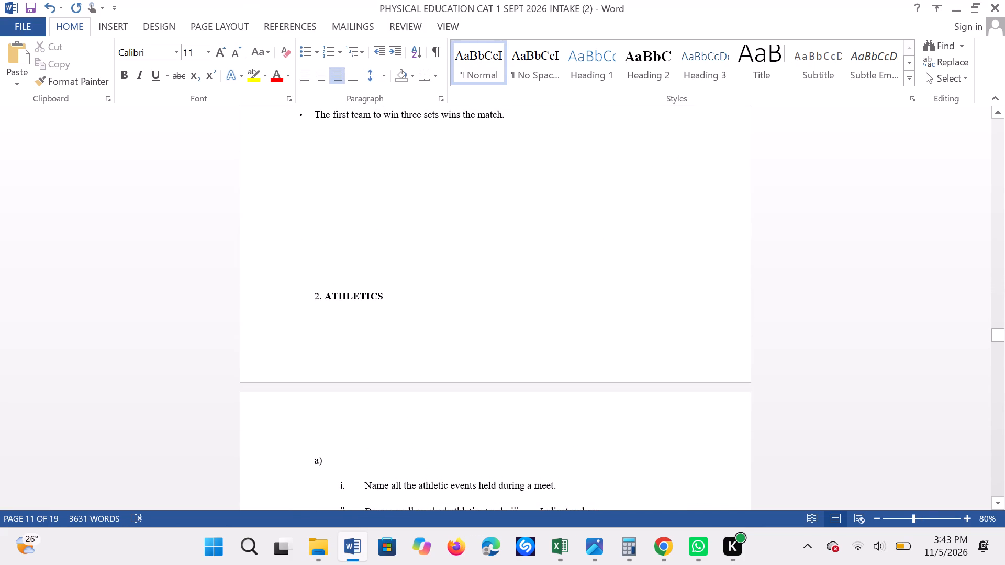
{"action": "left_click", "coordinate": [323, 275]}
{"action": "key", "text": "Return"}
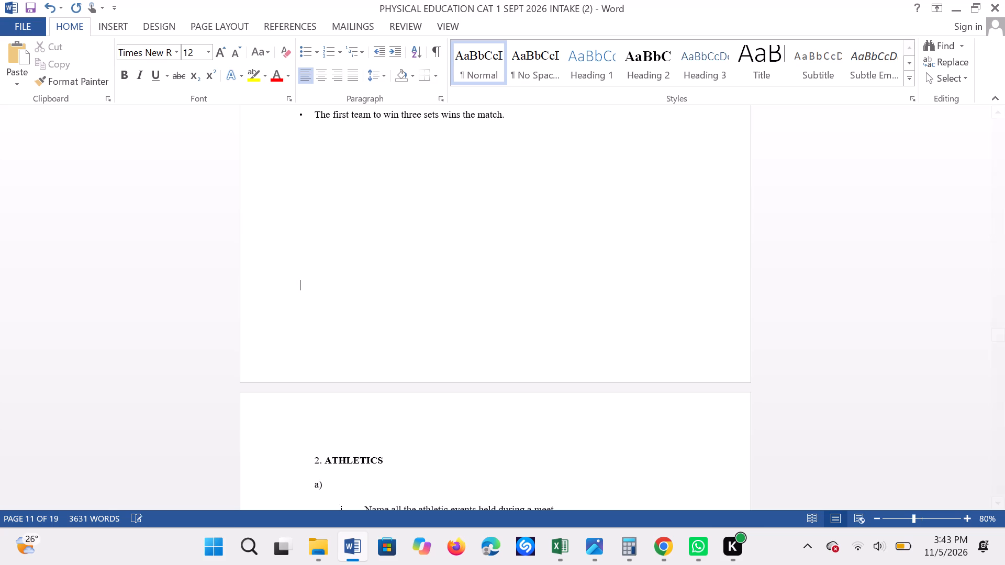
Delete the list of athletics questions a) to g) between the "2. ATHLETICS" heading and "(i) Name all the athletic events held during a meet".
{"action": "scroll", "coordinate": [323, 275], "scroll_direction": "down", "scroll_amount": 3}
{"action": "scroll", "coordinate": [323, 275], "scroll_direction": "up", "scroll_amount": 1}
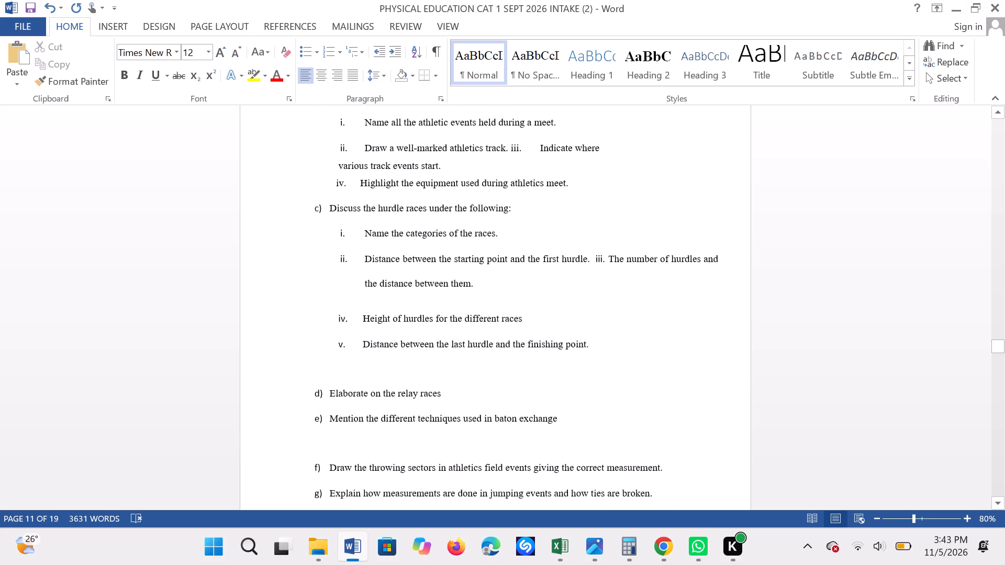
{"action": "scroll", "coordinate": [323, 275], "scroll_direction": "up", "scroll_amount": 1}
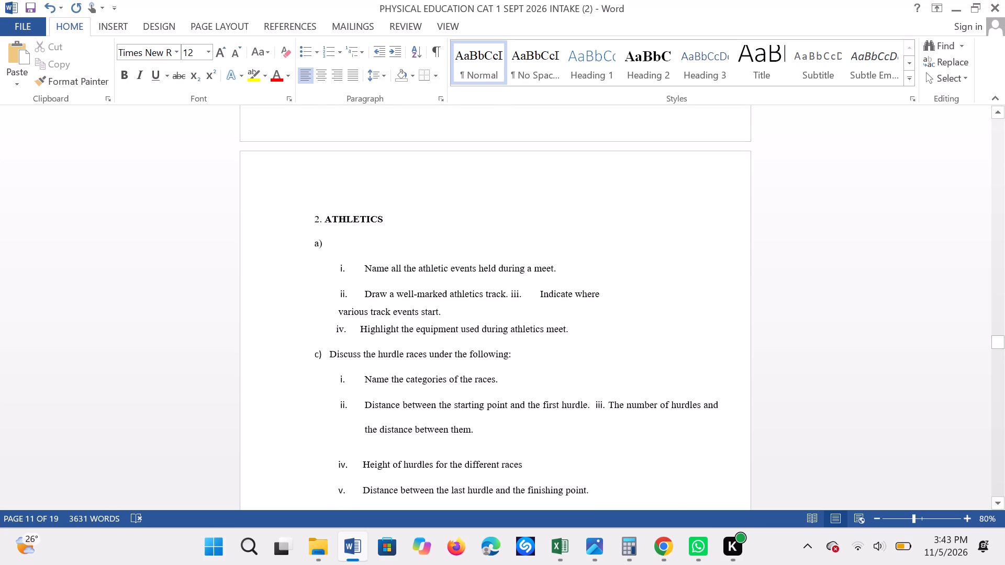
{"action": "left_click_drag", "start_coordinate": [307, 250], "coordinate": [342, 368]}
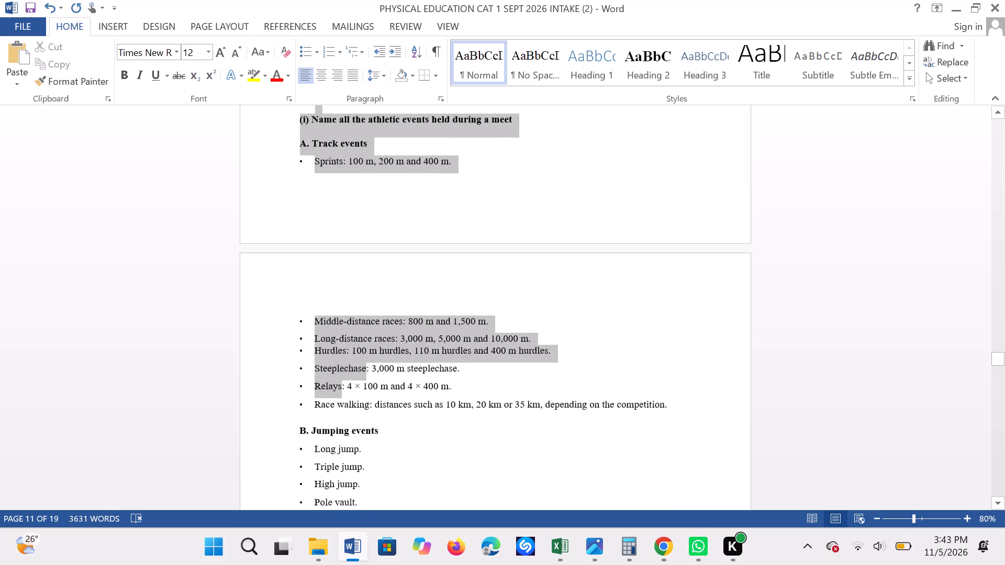
{"action": "left_click_drag", "start_coordinate": [342, 368], "coordinate": [414, 114]}
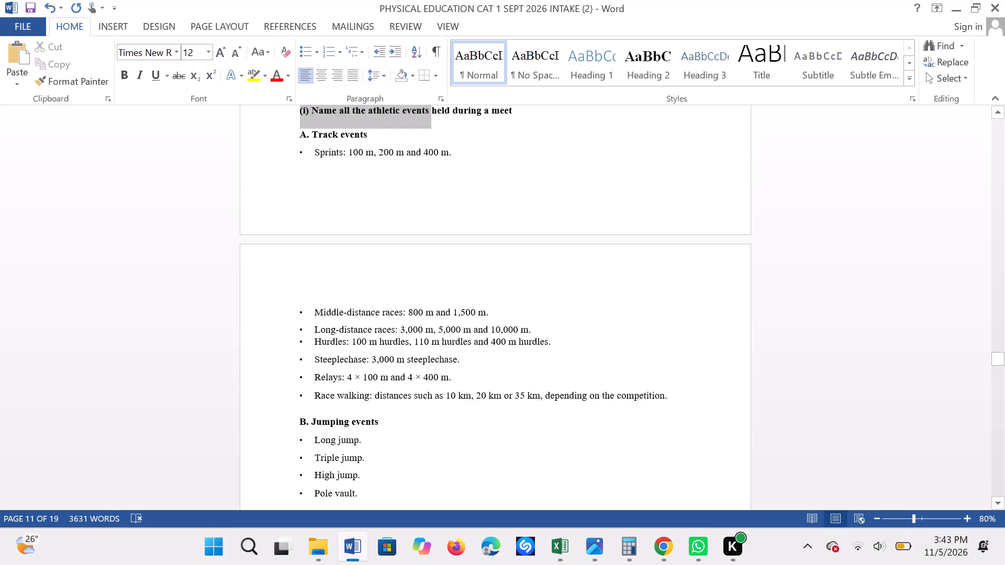
{"action": "left_click_drag", "start_coordinate": [414, 114], "coordinate": [536, 142]}
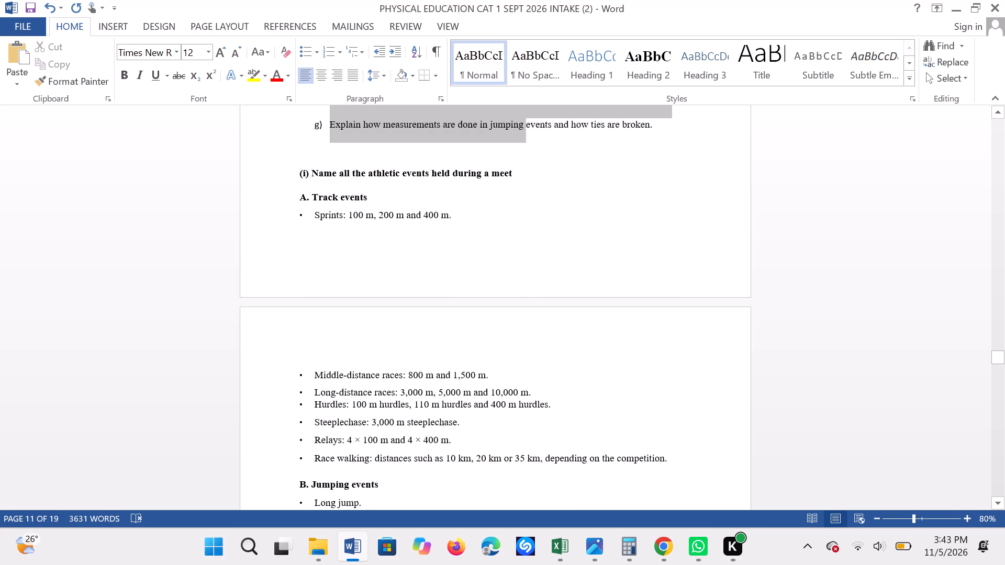
{"action": "left_click_drag", "start_coordinate": [536, 142], "coordinate": [747, 143]}
{"action": "key", "text": "BackSpace"}
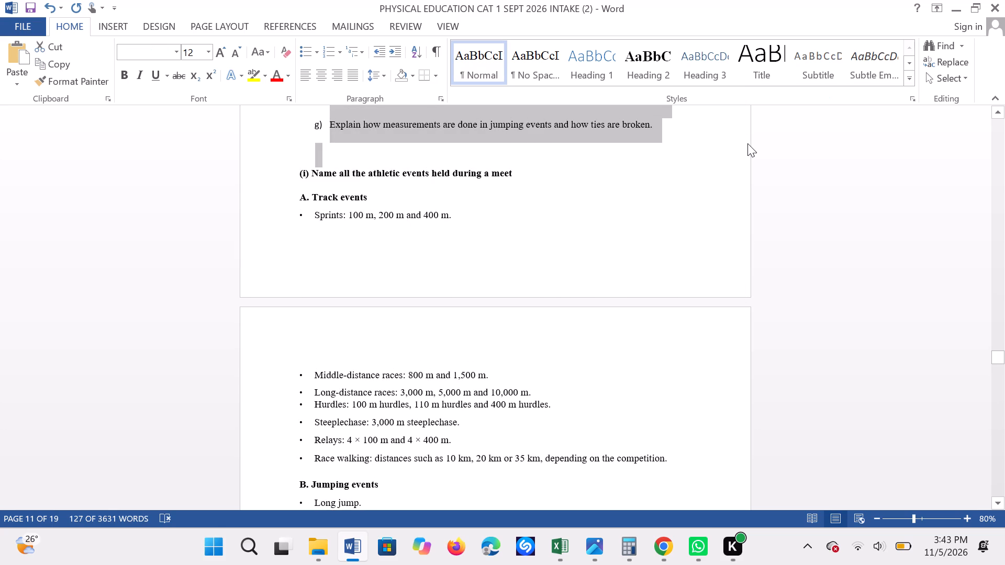
Delete the athletics track diagram above the "(iii) Indicate where various track events start" heading.
{"action": "scroll", "coordinate": [747, 143], "scroll_direction": "down", "scroll_amount": 4}
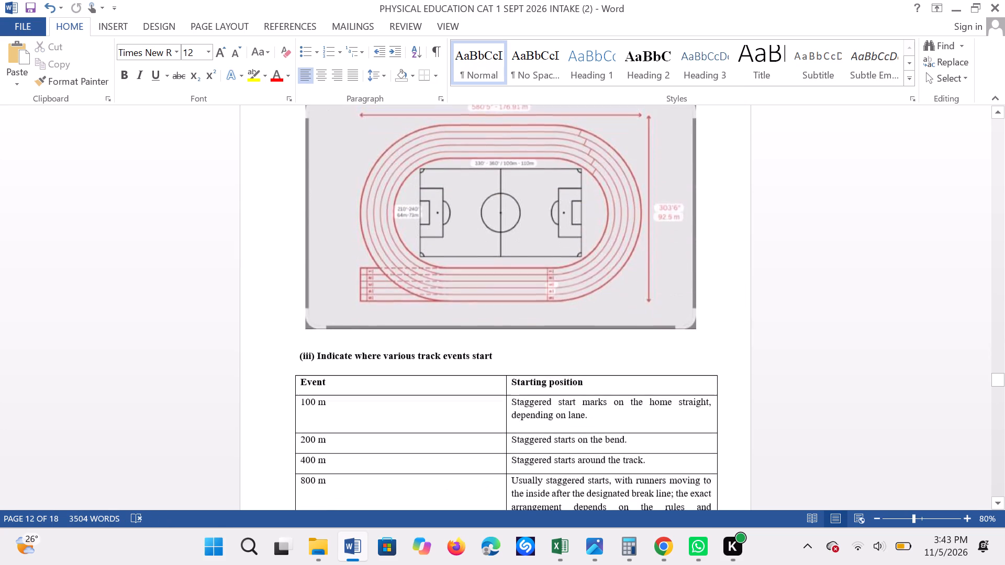
{"action": "scroll", "coordinate": [747, 143], "scroll_direction": "down", "scroll_amount": 1}
{"action": "left_click", "coordinate": [581, 220]}
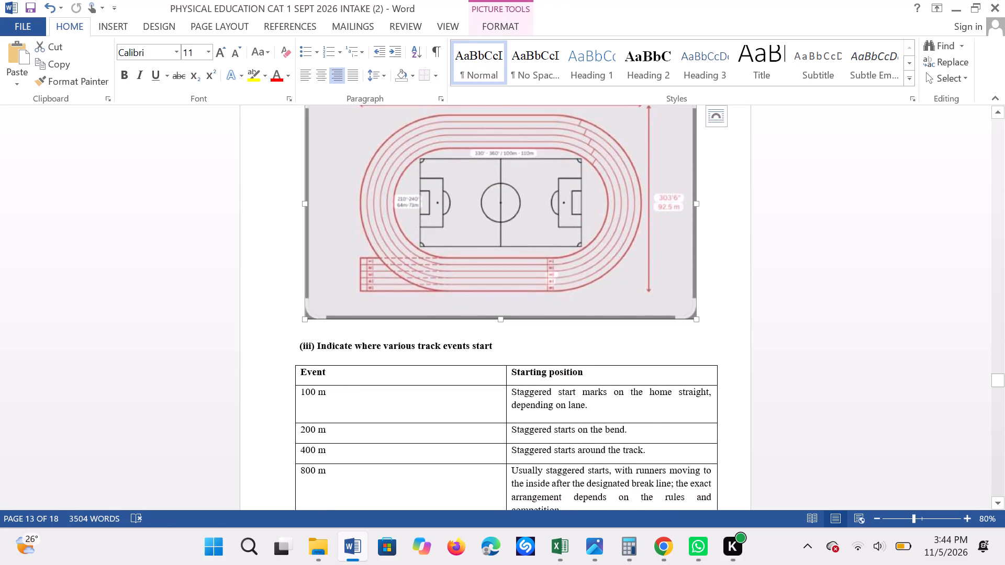
{"action": "key", "text": "Delete"}
Delete the hurdle race layout diagram above the note preceding "(c) Elaborate on relay races".
{"action": "scroll", "coordinate": [581, 220], "scroll_direction": "down", "scroll_amount": 4}
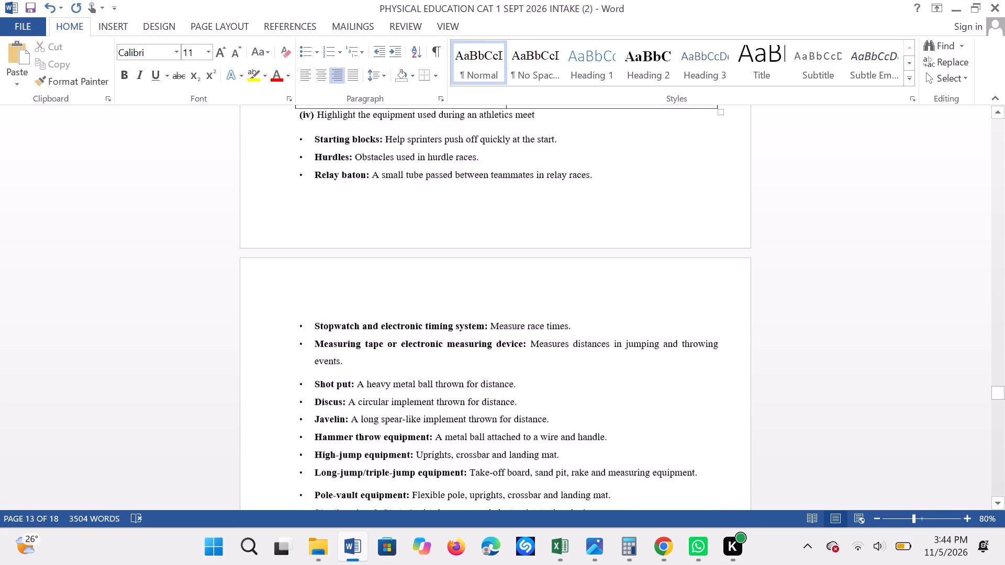
{"action": "scroll", "coordinate": [581, 220], "scroll_direction": "down", "scroll_amount": 6}
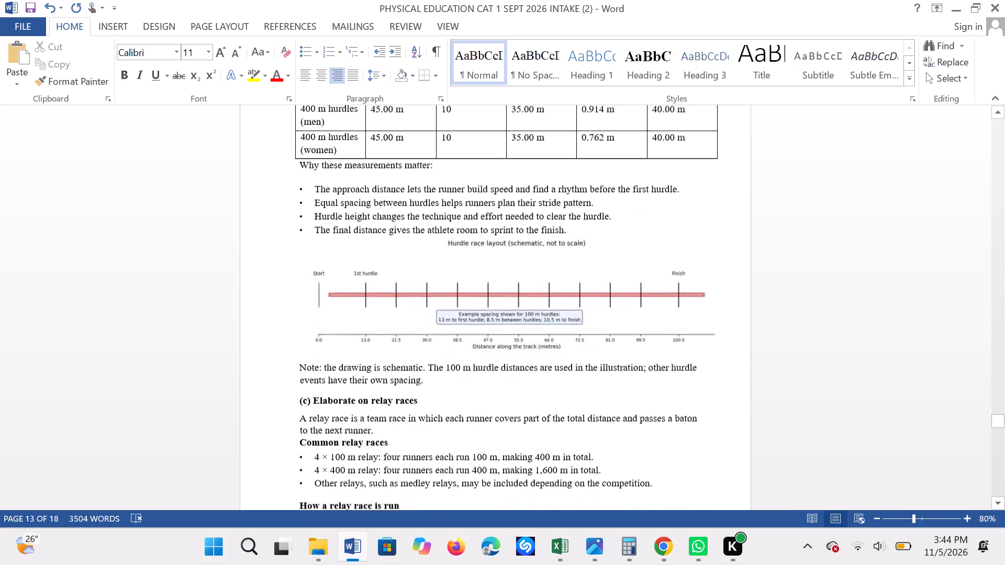
{"action": "scroll", "coordinate": [581, 220], "scroll_direction": "down", "scroll_amount": 1}
{"action": "left_click", "coordinate": [581, 220]}
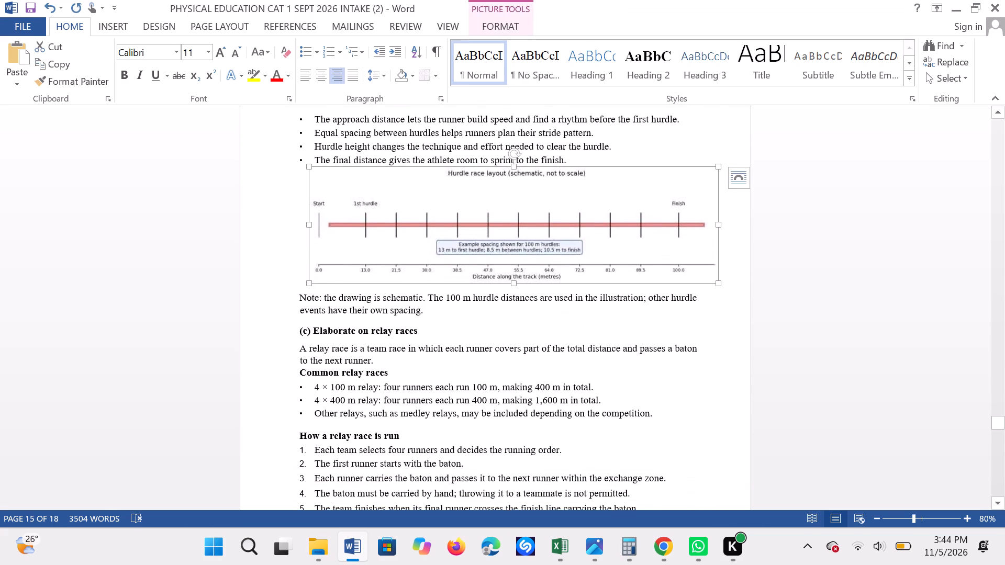
{"action": "key", "text": "Delete"}
Delete the common baton-exchange techniques illustration below the "Push pass" bullet.
{"action": "scroll", "coordinate": [581, 220], "scroll_direction": "down", "scroll_amount": 5}
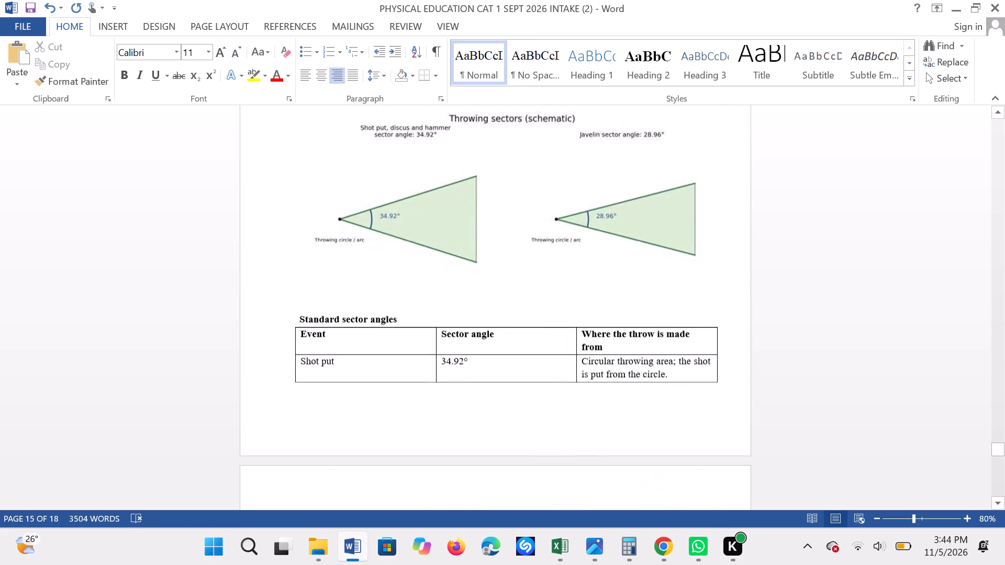
{"action": "scroll", "coordinate": [581, 220], "scroll_direction": "up", "scroll_amount": 2}
{"action": "right_click", "coordinate": [581, 220]}
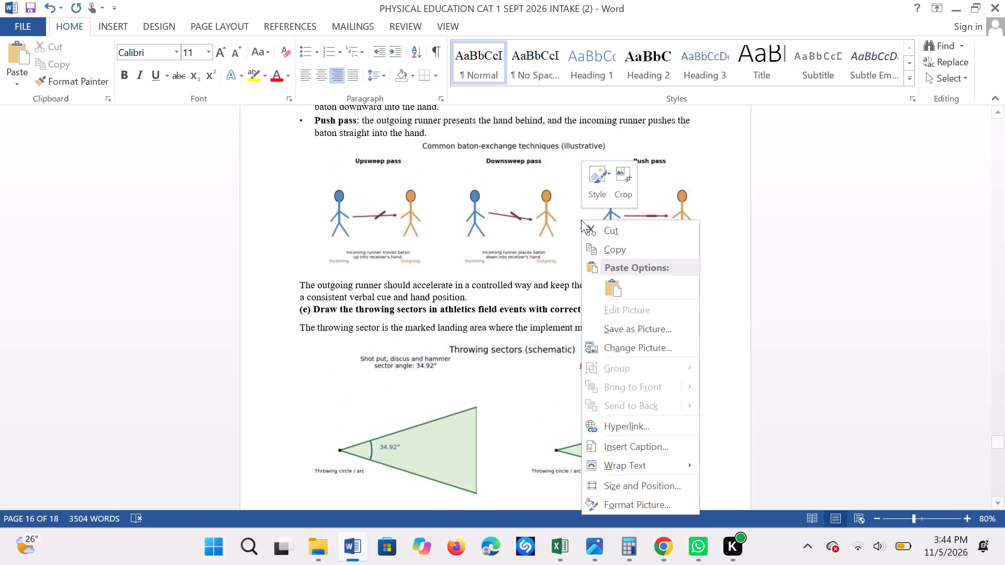
{"action": "left_click", "coordinate": [498, 222]}
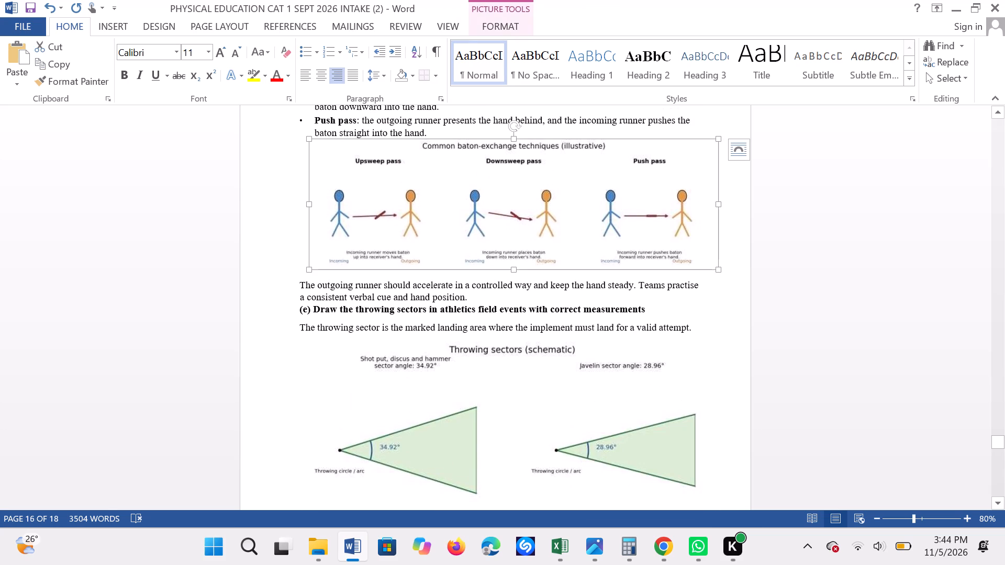
{"action": "key", "text": "Delete"}
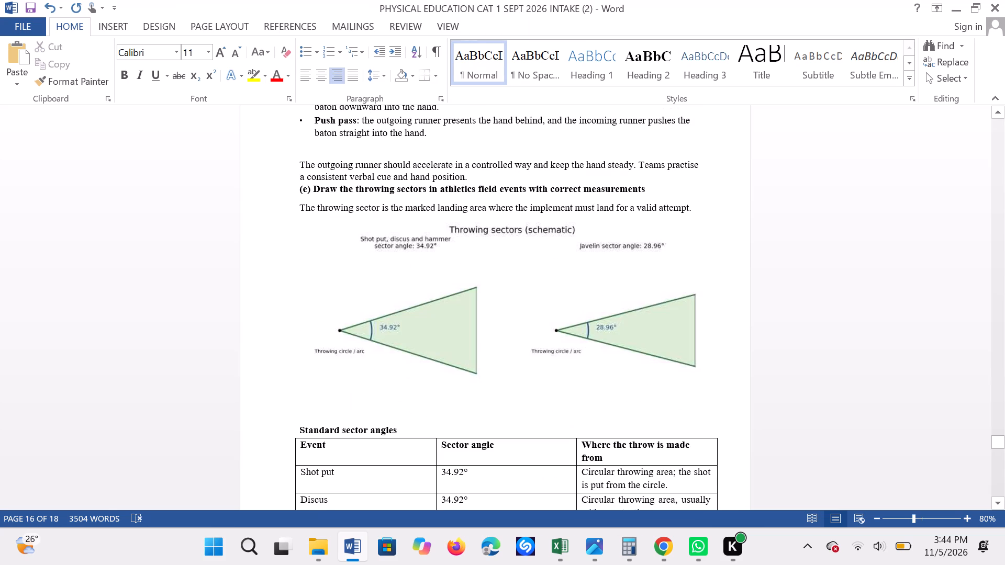
Delete the throwing sectors diagram above the "Standard sector angles" table.
{"action": "left_click", "coordinate": [403, 321]}
{"action": "key", "text": "Delete"}
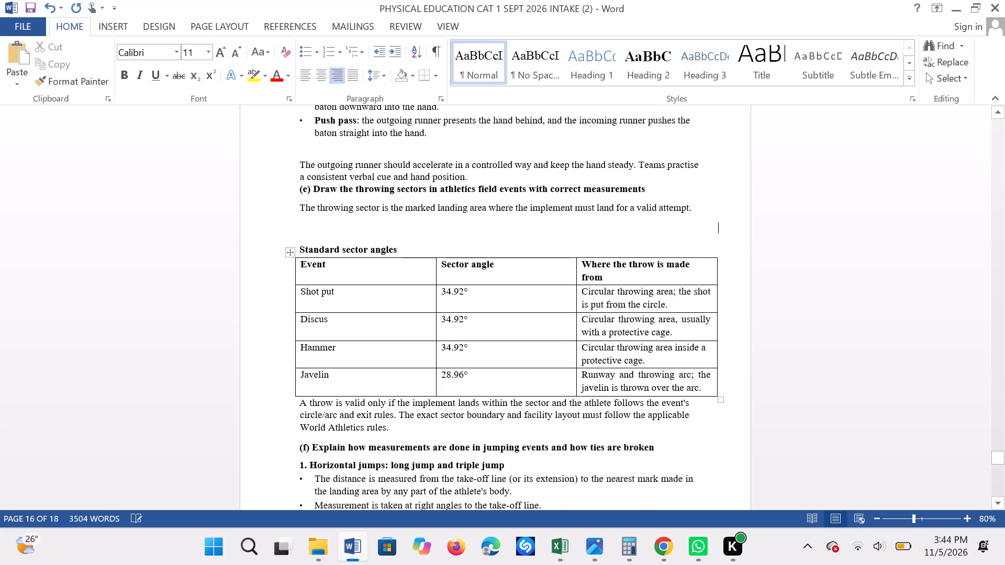
Delete the long jump and high jump measurement diagram above the "How ties are broken" heading.
{"action": "scroll", "coordinate": [403, 321], "scroll_direction": "down", "scroll_amount": 14}
{"action": "scroll", "coordinate": [403, 321], "scroll_direction": "up", "scroll_amount": 1}
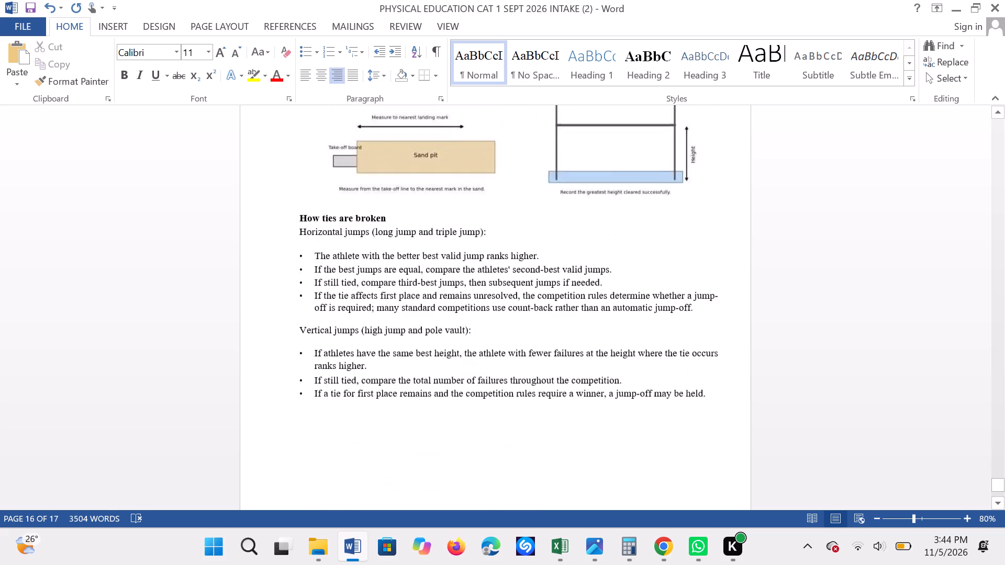
{"action": "left_click", "coordinate": [403, 321]}
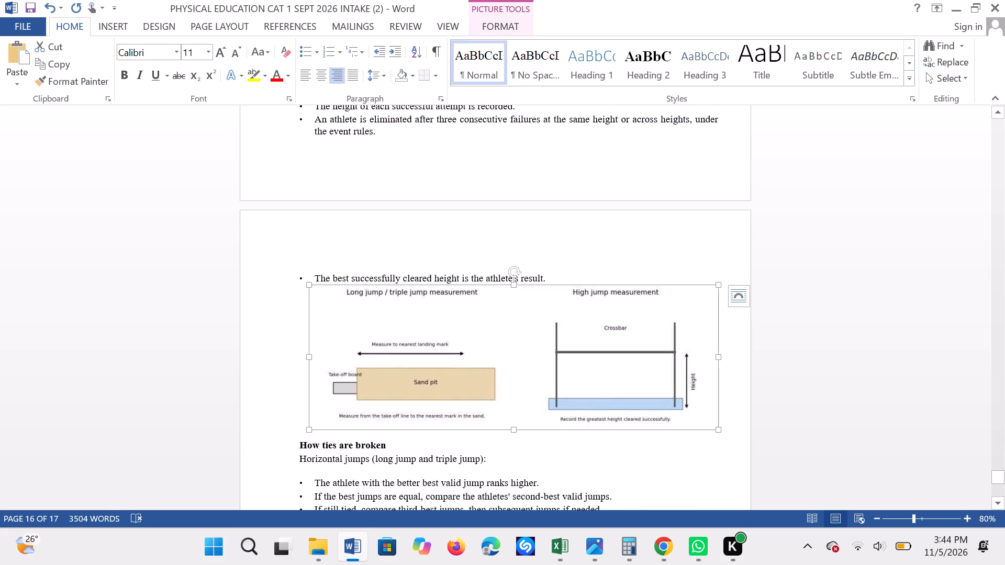
{"action": "key", "text": "Delete"}
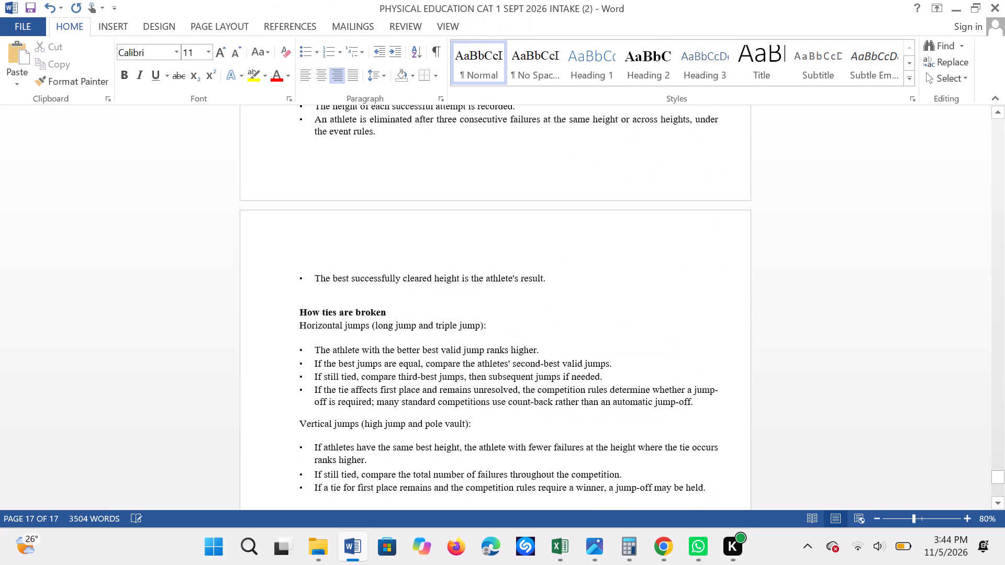
Review the document from its last page back to the opening pages and down to the end again.
{"action": "scroll", "coordinate": [403, 321], "scroll_direction": "up", "scroll_amount": 5}
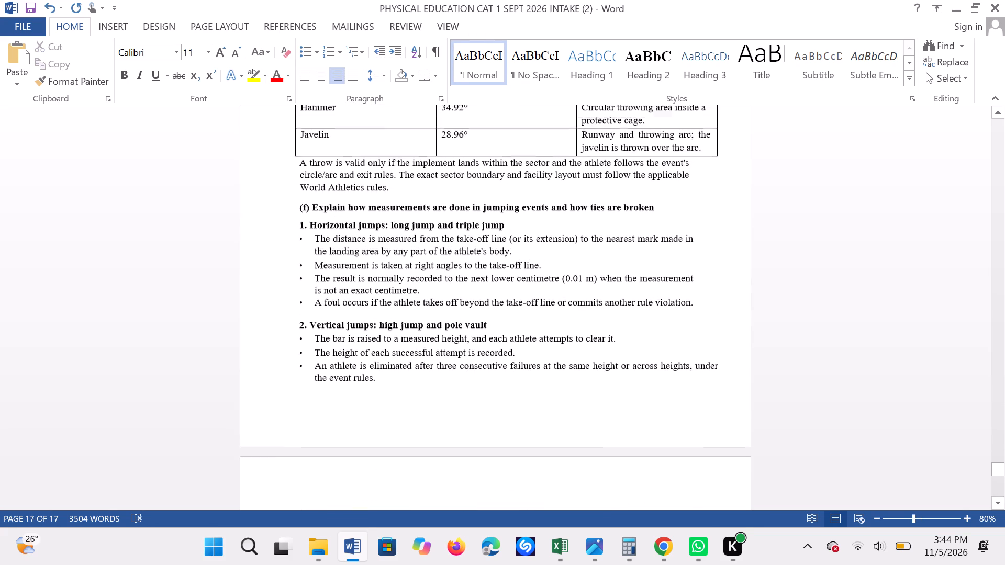
{"action": "scroll", "coordinate": [403, 321], "scroll_direction": "up", "scroll_amount": 20}
{"action": "scroll", "coordinate": [403, 321], "scroll_direction": "up", "scroll_amount": 10}
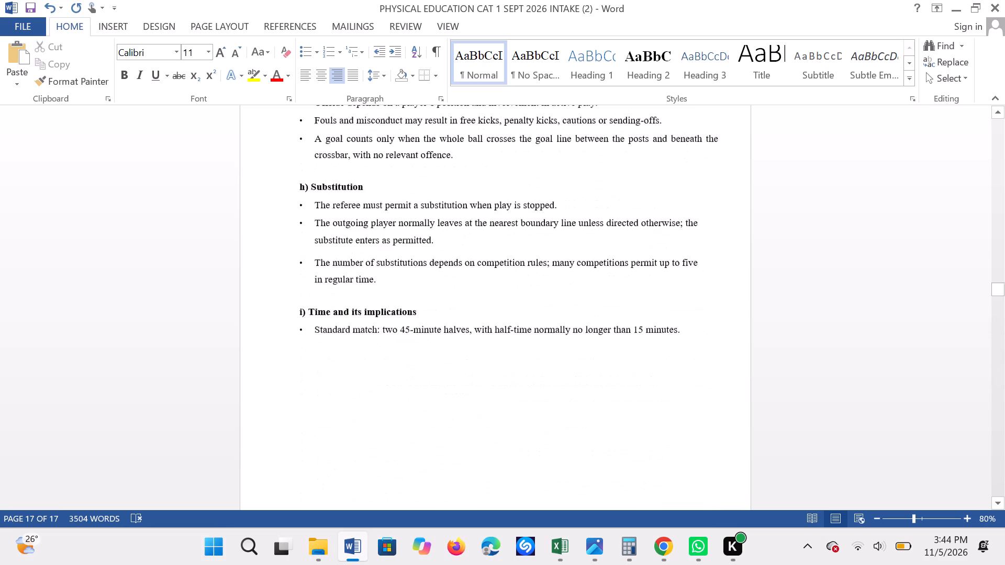
{"action": "scroll", "coordinate": [403, 321], "scroll_direction": "up", "scroll_amount": 19}
{"action": "scroll", "coordinate": [403, 321], "scroll_direction": "down", "scroll_amount": 7}
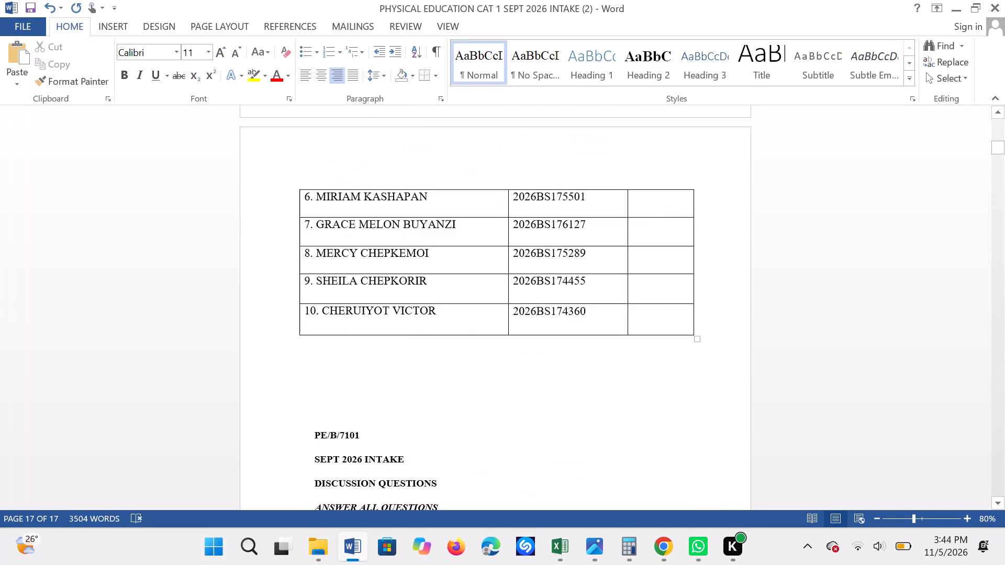
{"action": "scroll", "coordinate": [403, 321], "scroll_direction": "down", "scroll_amount": 20}
{"action": "scroll", "coordinate": [403, 321], "scroll_direction": "down", "scroll_amount": 1}
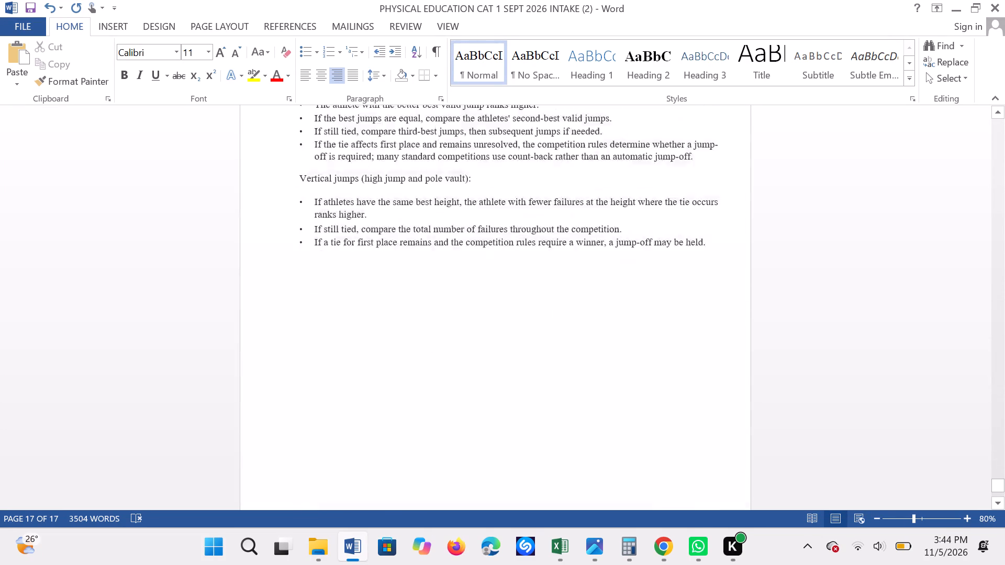
Save the physical education CAT document with the illustrations removed.
{"action": "scroll", "coordinate": [403, 321], "scroll_direction": "down", "scroll_amount": 1}
{"action": "key", "text": "ctrl+s"}
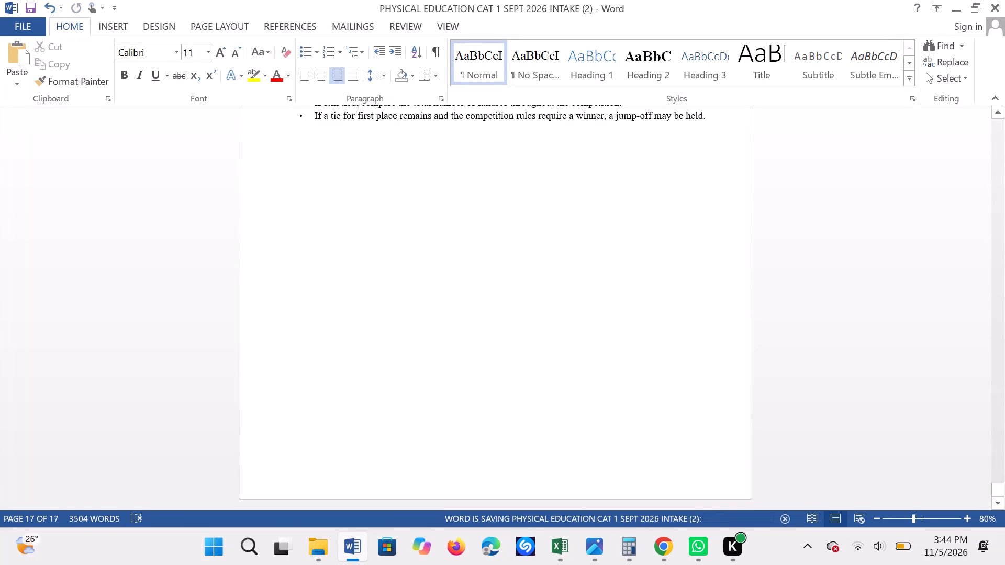
Look back through the document from the tie-breaking rules on the last page to the relay races section.
{"action": "scroll", "coordinate": [403, 321], "scroll_direction": "up", "scroll_amount": 3}
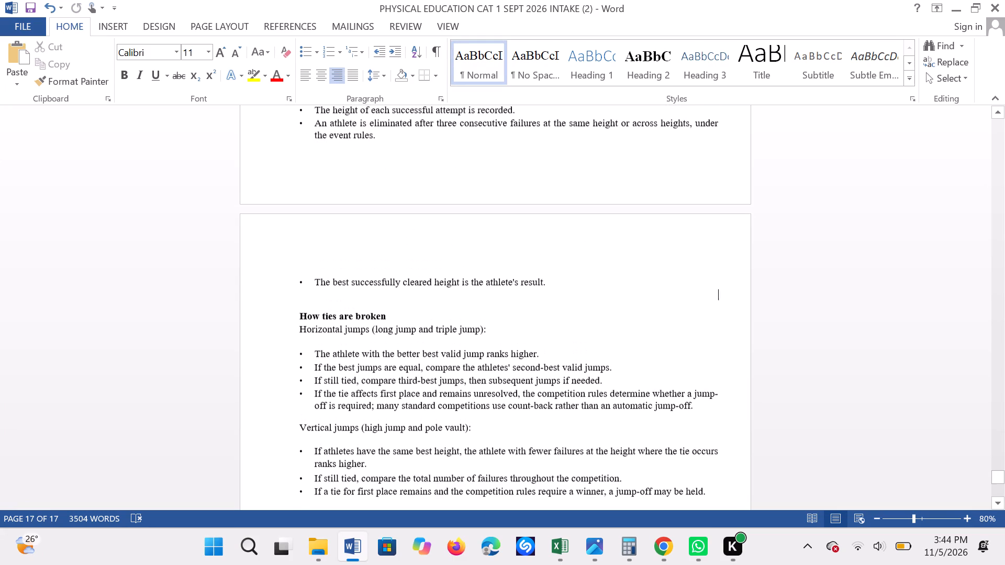
{"action": "scroll", "coordinate": [403, 321], "scroll_direction": "up", "scroll_amount": 5}
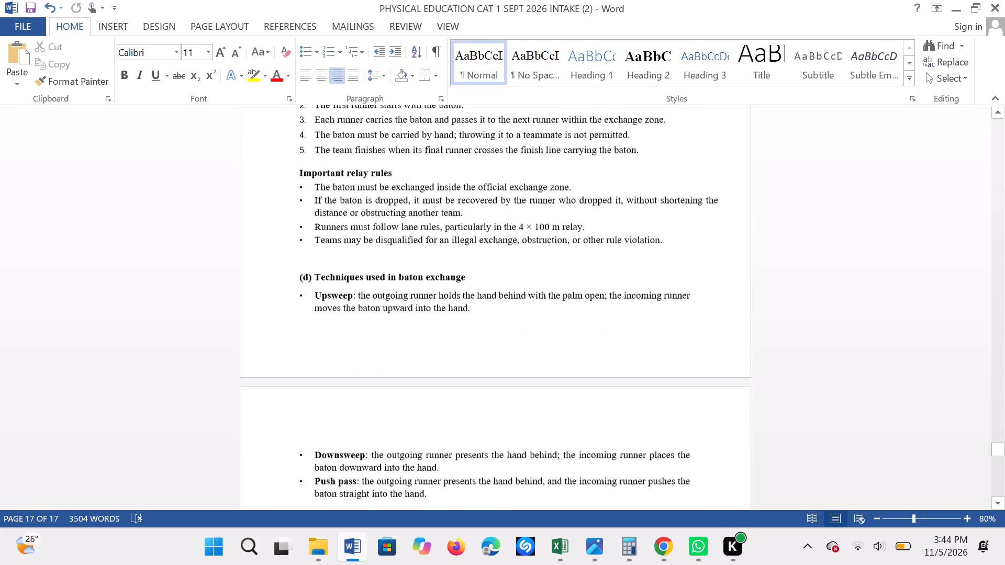
{"action": "scroll", "coordinate": [403, 321], "scroll_direction": "up", "scroll_amount": 1}
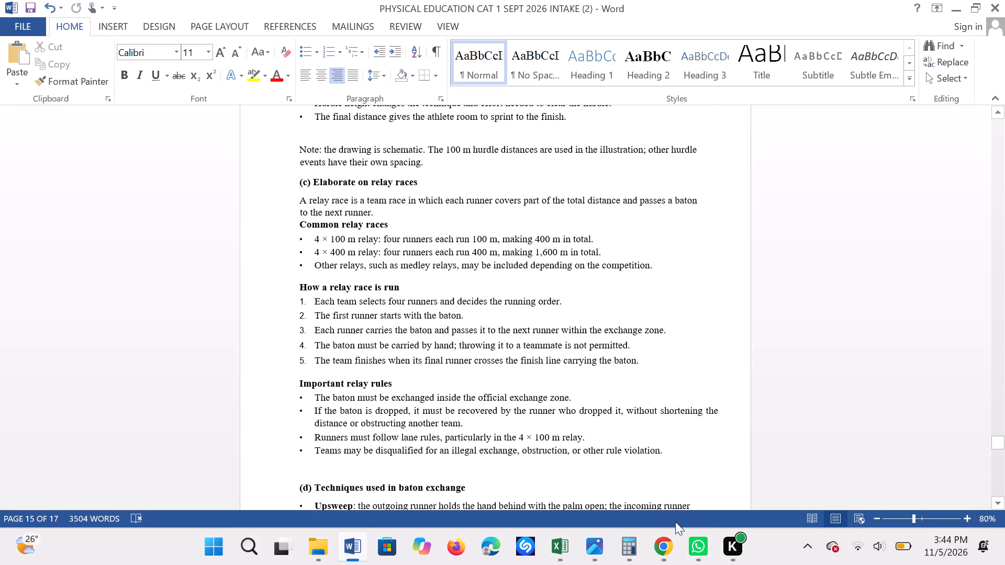
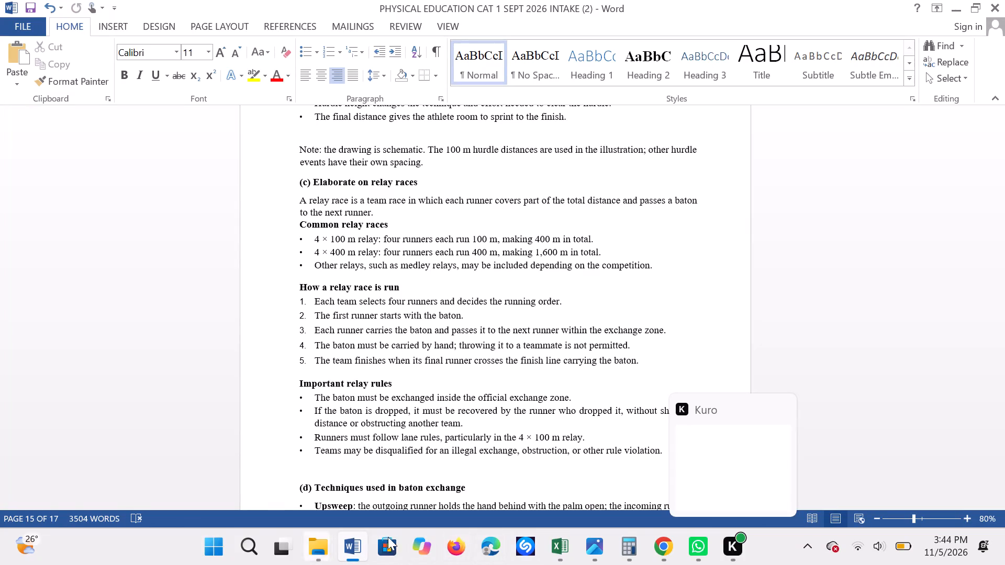
Switch to Chrome and search Google for football in a new tab.
{"action": "left_click", "coordinate": [666, 547]}
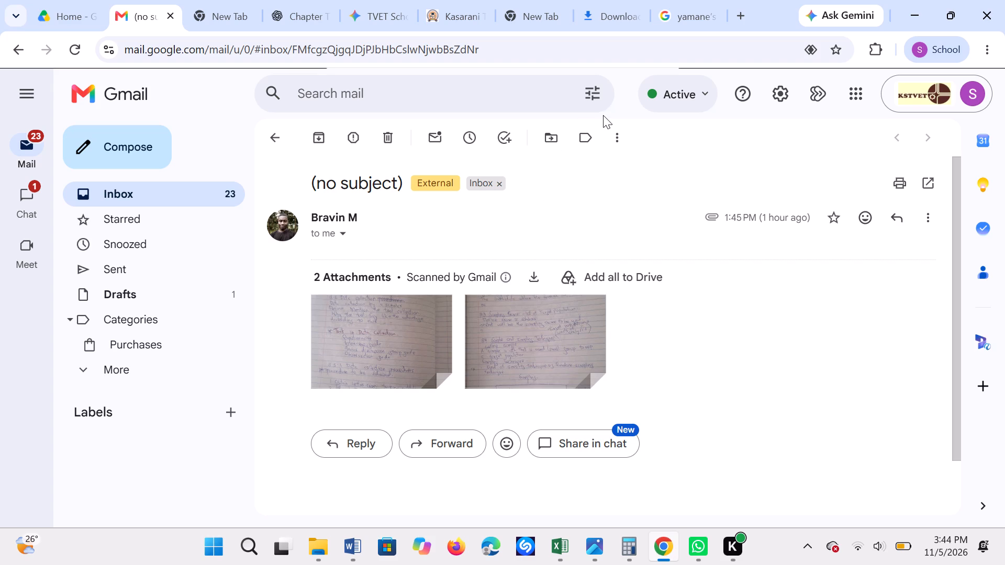
{"action": "left_click", "coordinate": [733, 7]}
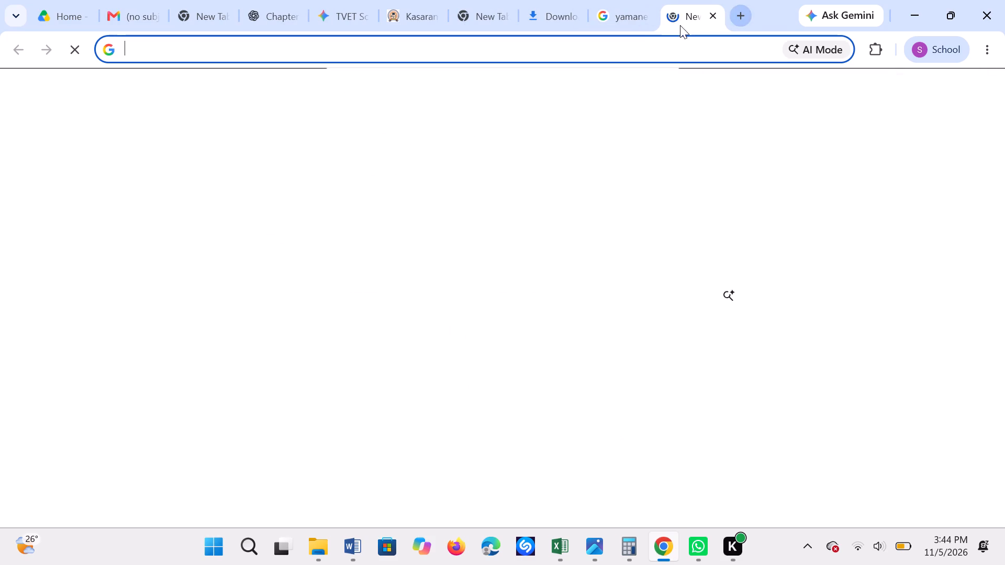
{"action": "left_click", "coordinate": [559, 58]}
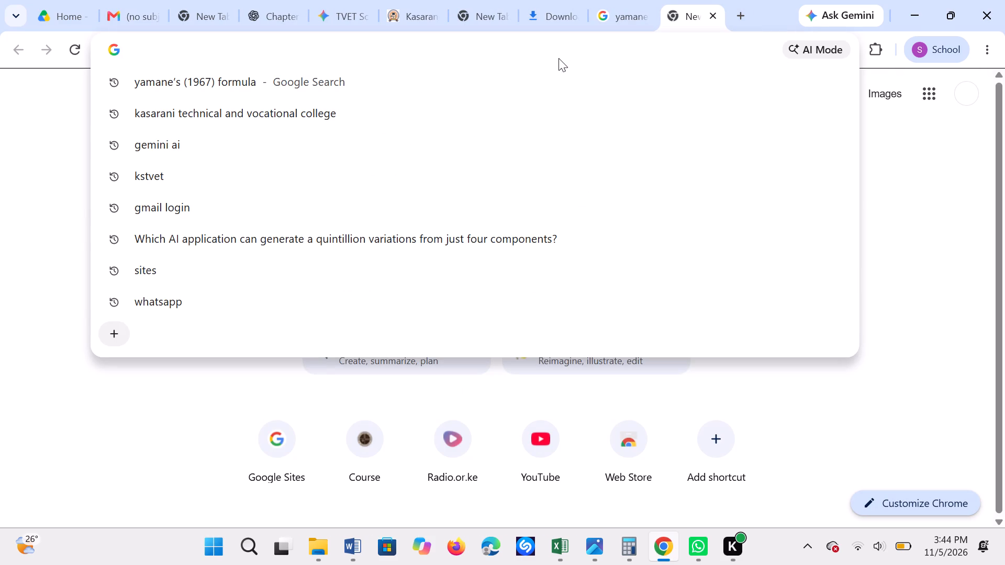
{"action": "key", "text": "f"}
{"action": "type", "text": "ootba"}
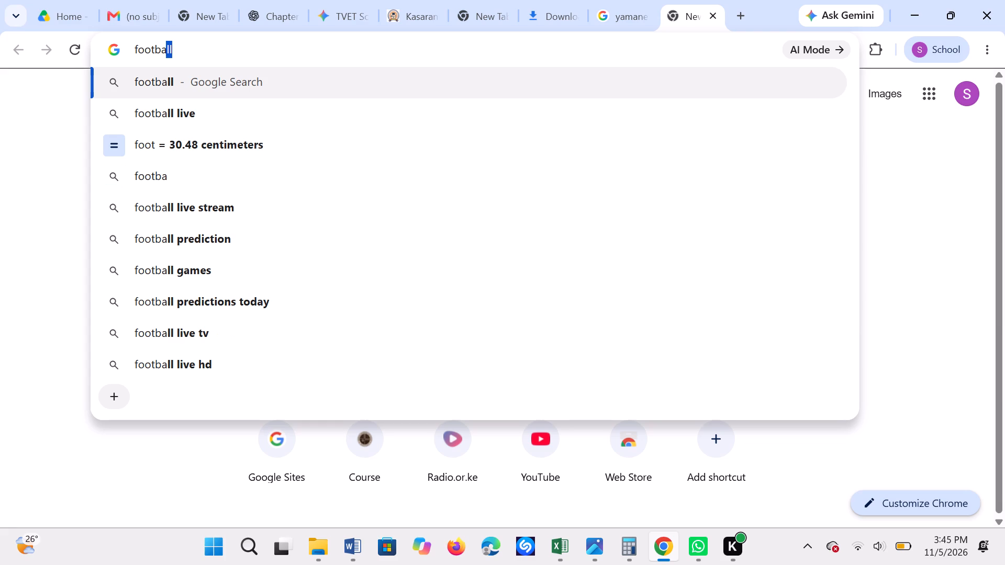
{"action": "left_click", "coordinate": [419, 73]}
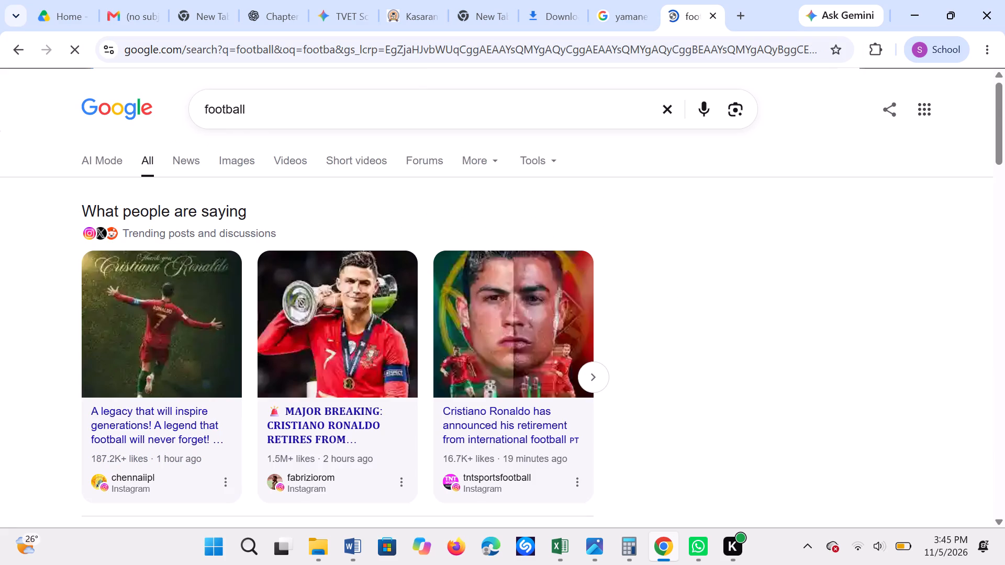
Extend the football search query with "fiel" to look up a football field.
{"action": "left_click", "coordinate": [310, 121]}
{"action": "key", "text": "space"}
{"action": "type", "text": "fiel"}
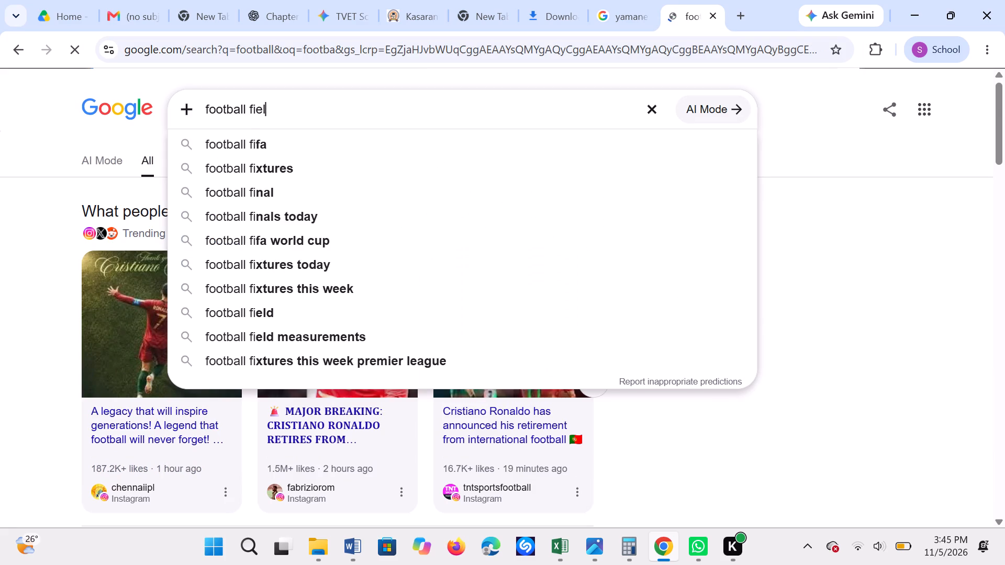
{"action": "left_click", "coordinate": [259, 140]}
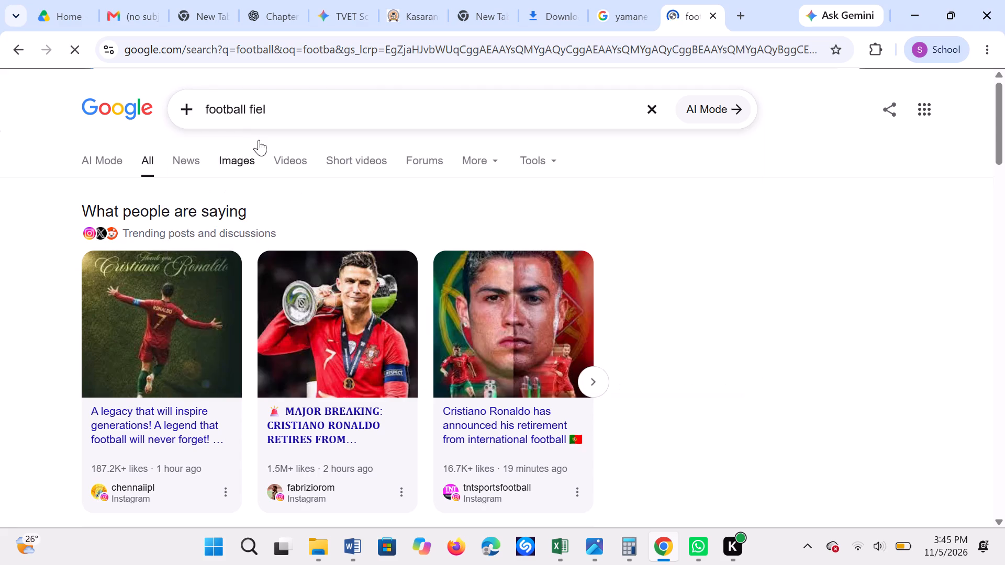
View the image results for football field measurements and open the Dimensions.com football pitch drawing's source page.
{"action": "left_click", "coordinate": [186, 166]}
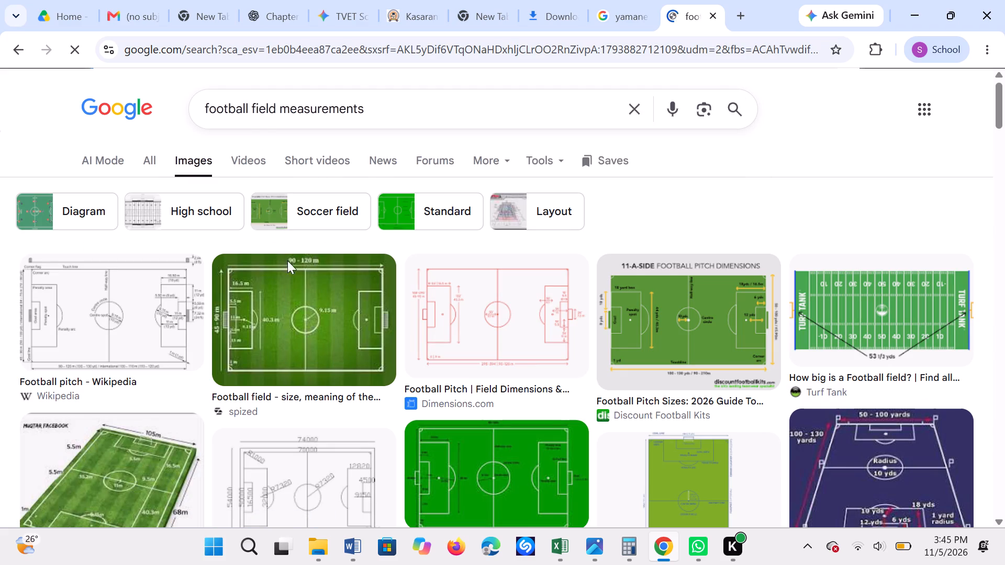
{"action": "left_click", "coordinate": [502, 292]}
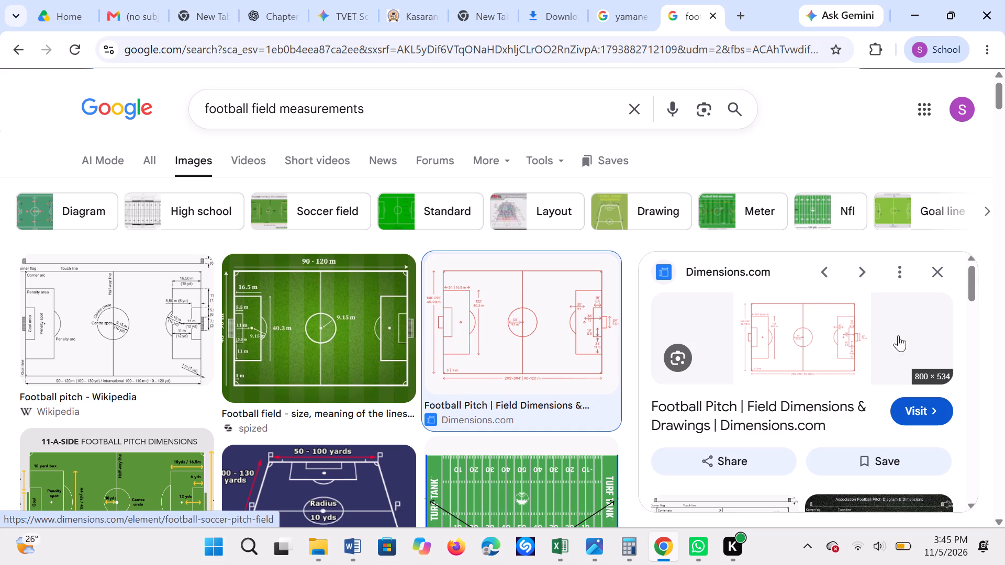
{"action": "left_click", "coordinate": [850, 337]}
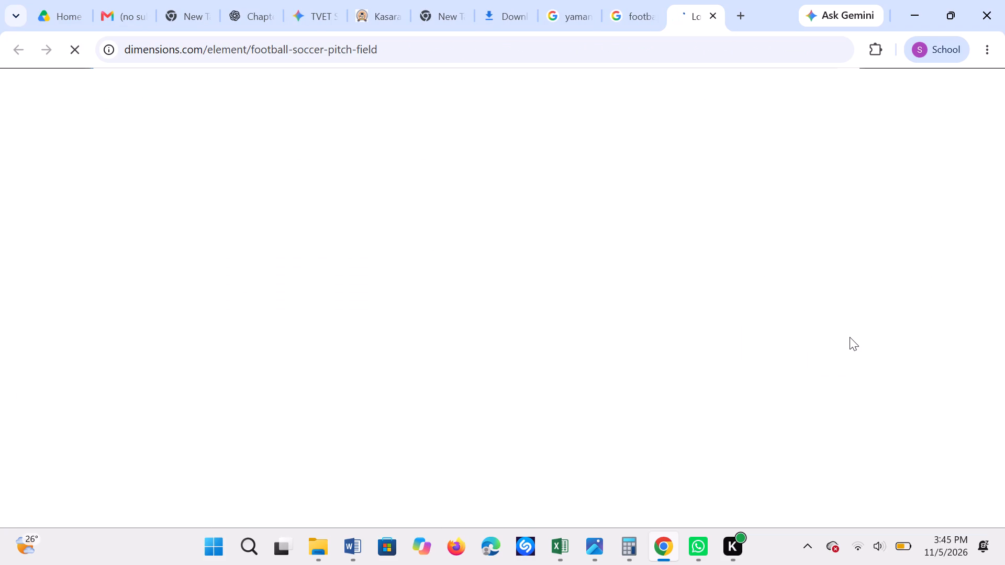
{"action": "left_click", "coordinate": [633, 0]}
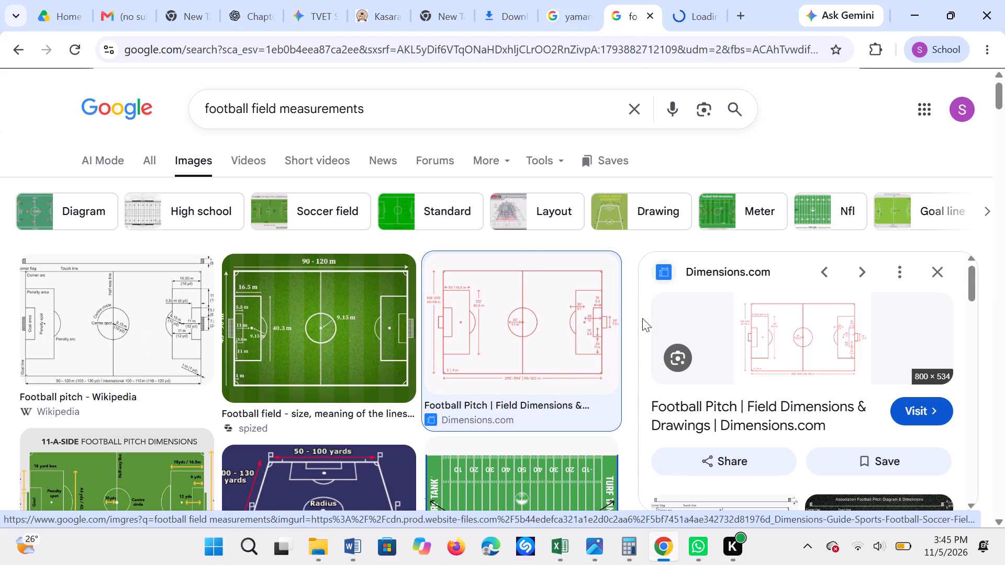
Save the Wikipedia football pitch diagram to the Downloads folder as the SVG file Association_Football_field_diagram_-en.
{"action": "scroll", "coordinate": [497, 284], "scroll_direction": "down", "scroll_amount": 1}
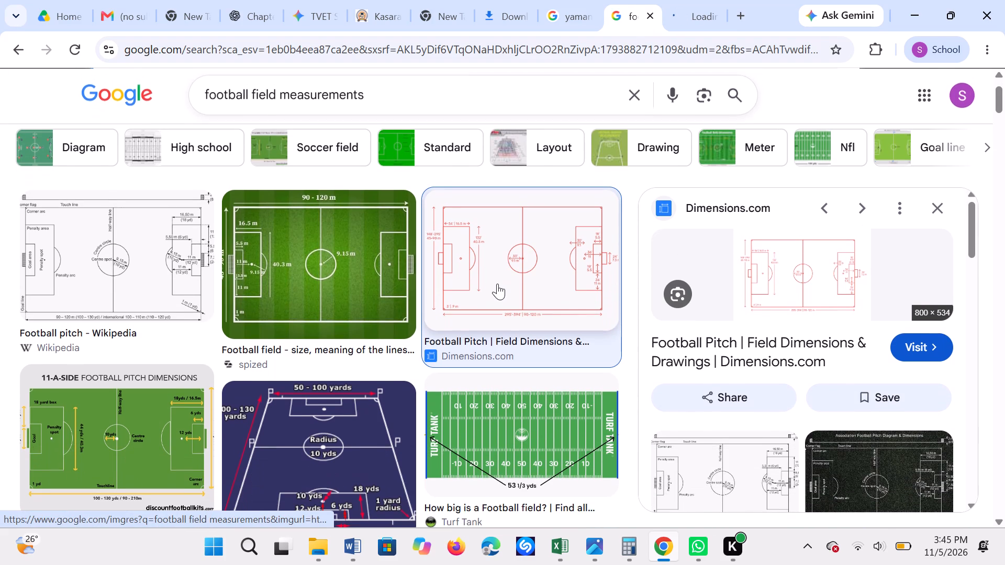
{"action": "scroll", "coordinate": [497, 284], "scroll_direction": "down", "scroll_amount": 2}
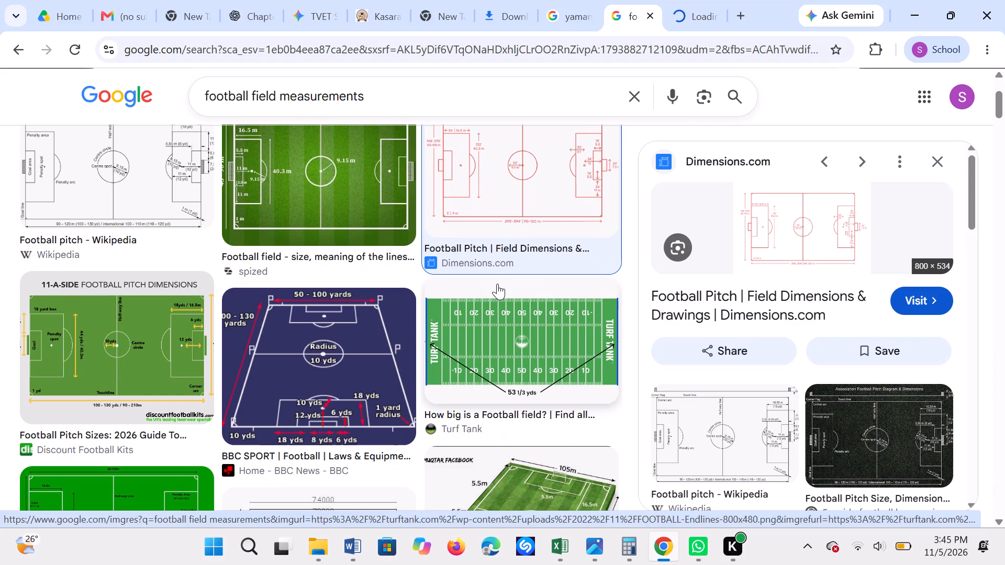
{"action": "left_click", "coordinate": [698, 433]}
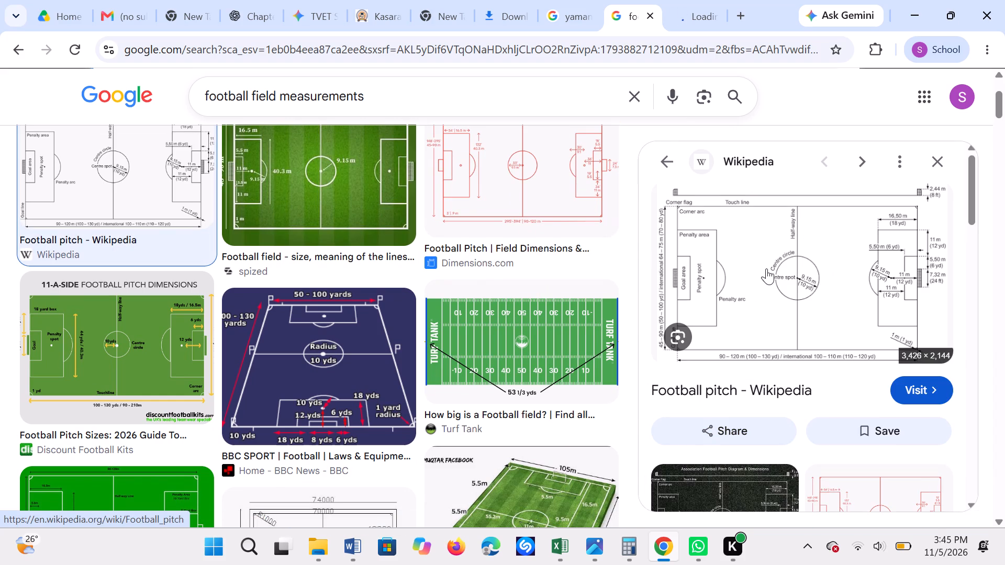
{"action": "key", "text": "Menu"}
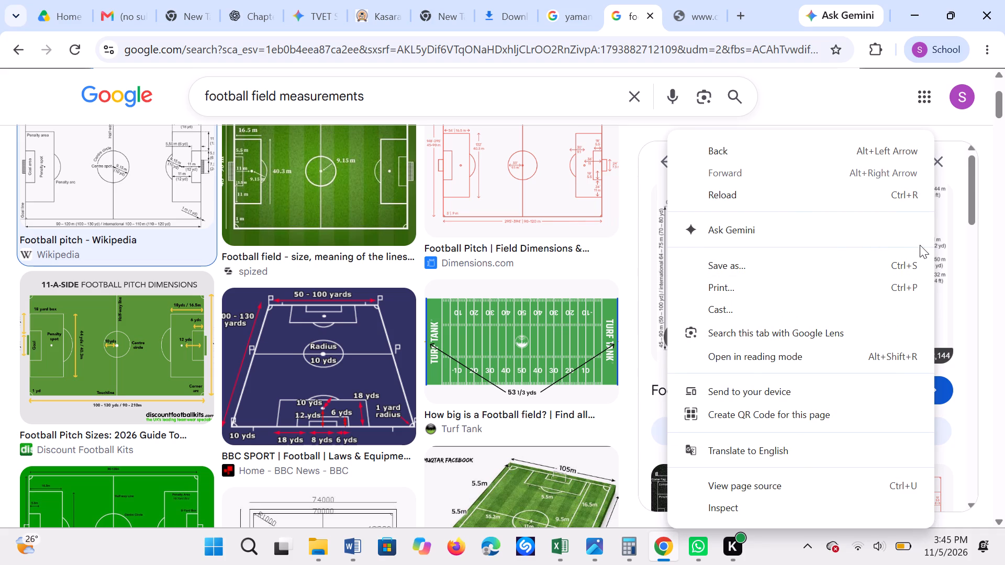
{"action": "left_click", "coordinate": [947, 263]}
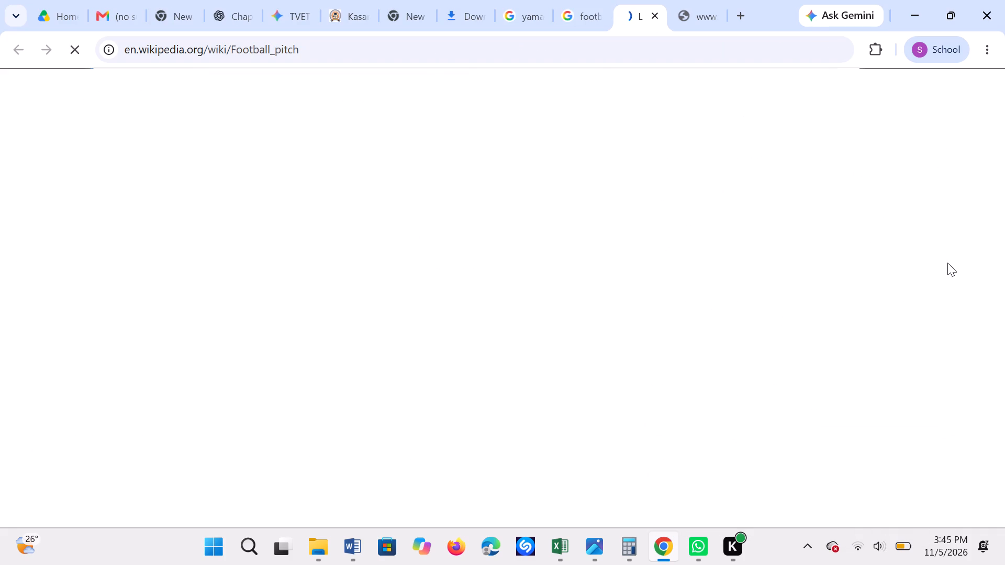
{"action": "left_click", "coordinate": [575, 15]}
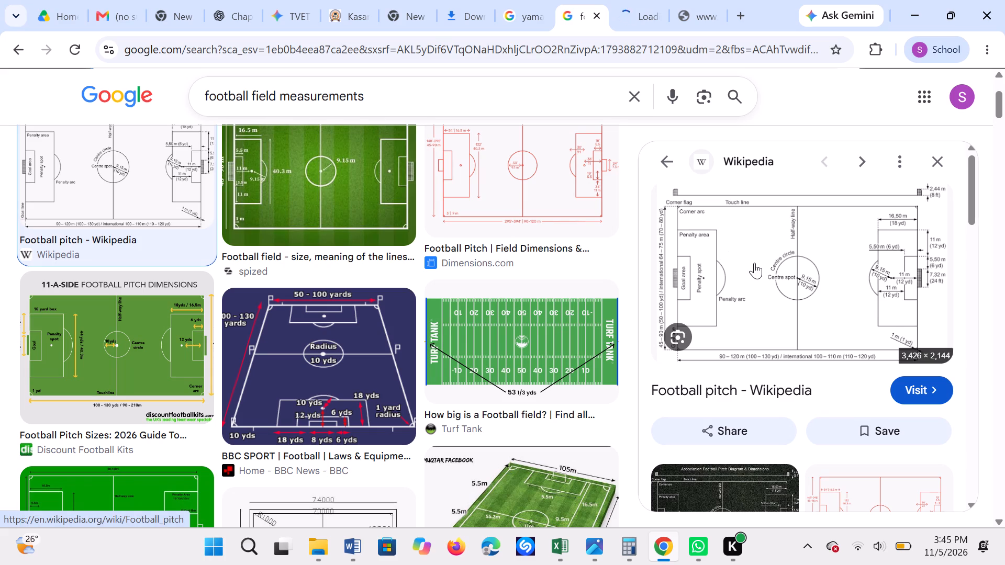
{"action": "key", "text": "Menu"}
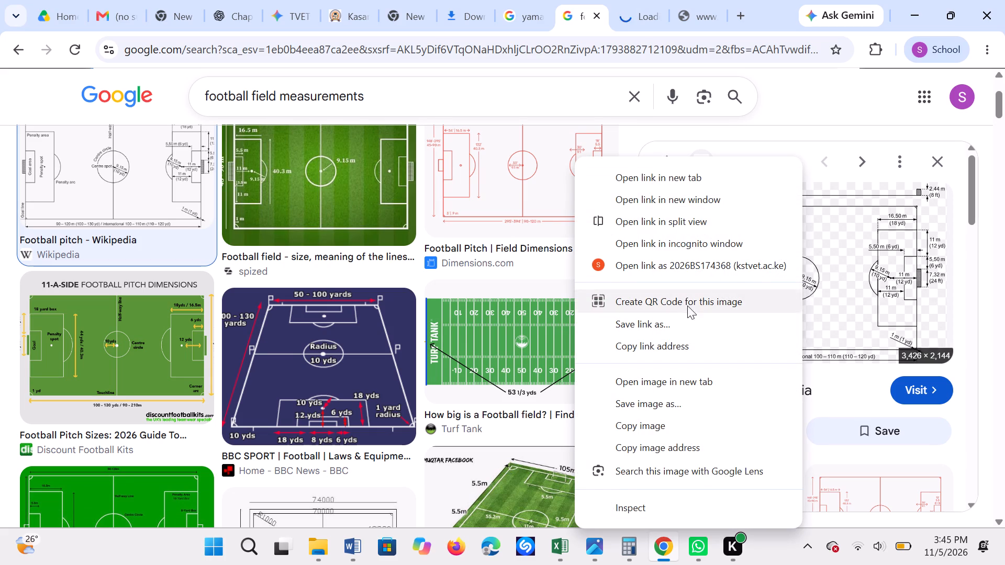
{"action": "left_click", "coordinate": [654, 411]}
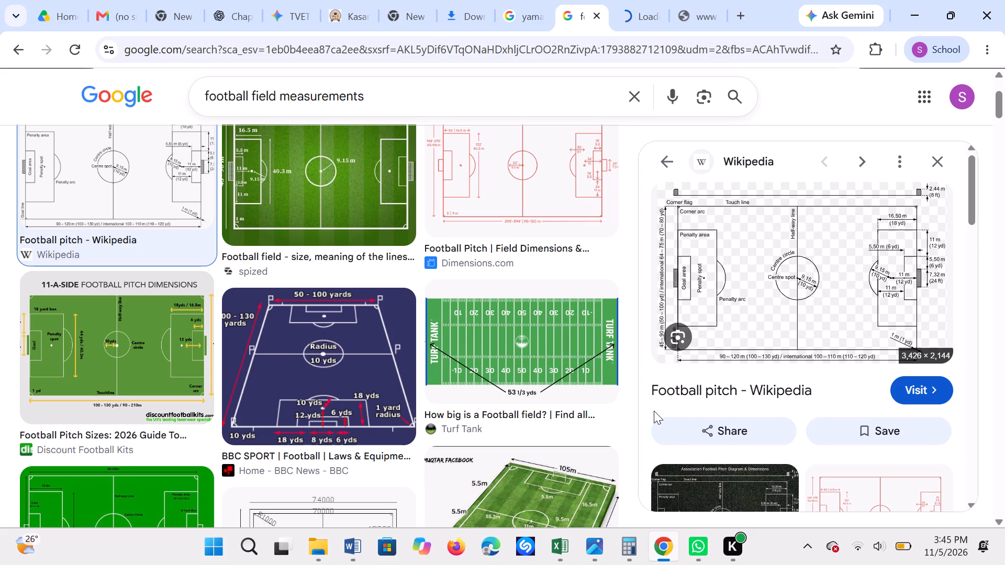
{"action": "left_click", "coordinate": [641, 16]}
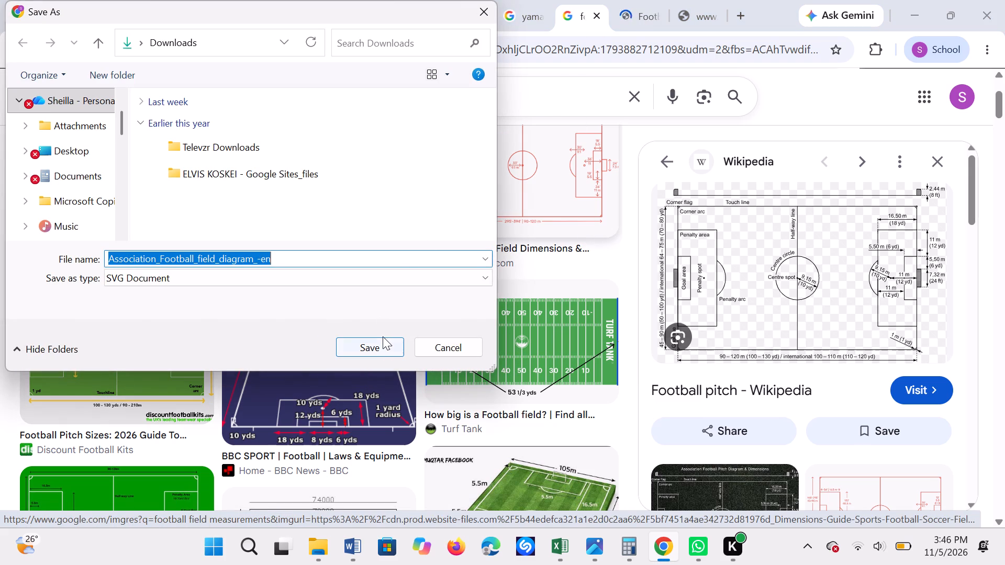
{"action": "left_click", "coordinate": [378, 345]}
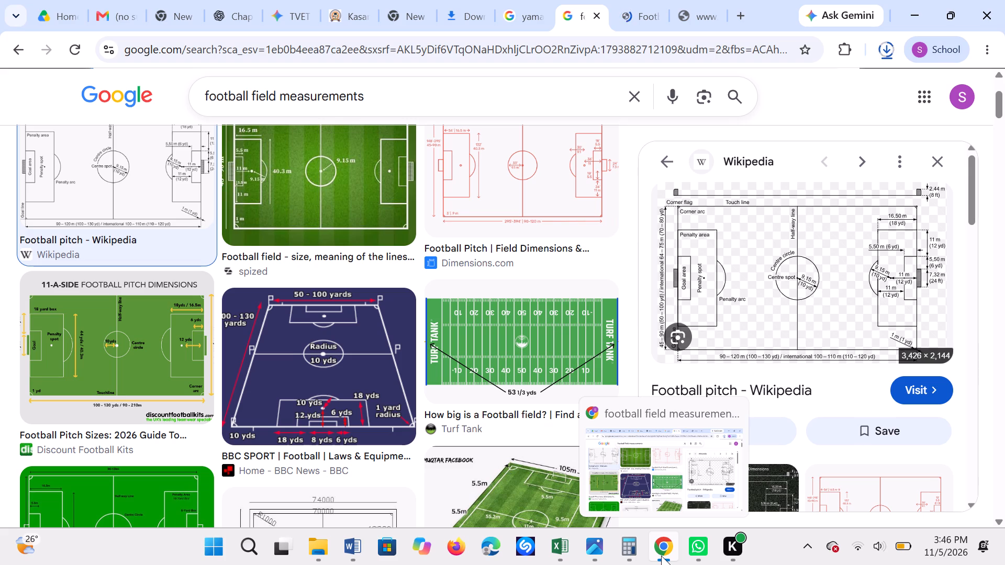
Switch to the Word document and place the cursor on the empty line below the "3. SOCCER (ASSOCIATION FOOTBALL)" heading.
{"action": "left_click", "coordinate": [352, 552]}
{"action": "scroll", "coordinate": [441, 351], "scroll_direction": "up", "scroll_amount": 2}
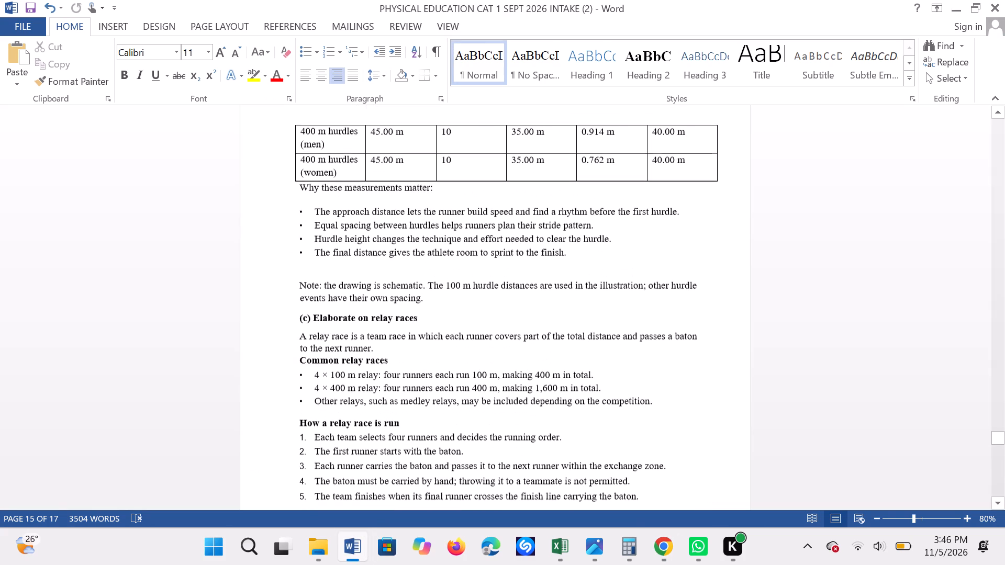
{"action": "scroll", "coordinate": [441, 351], "scroll_direction": "up", "scroll_amount": 6}
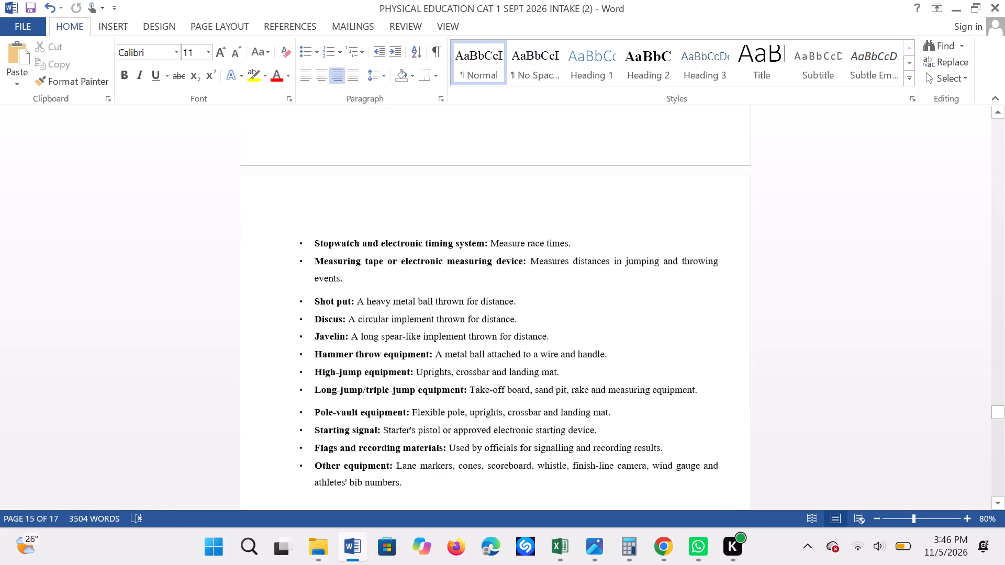
{"action": "scroll", "coordinate": [441, 351], "scroll_direction": "up", "scroll_amount": 9}
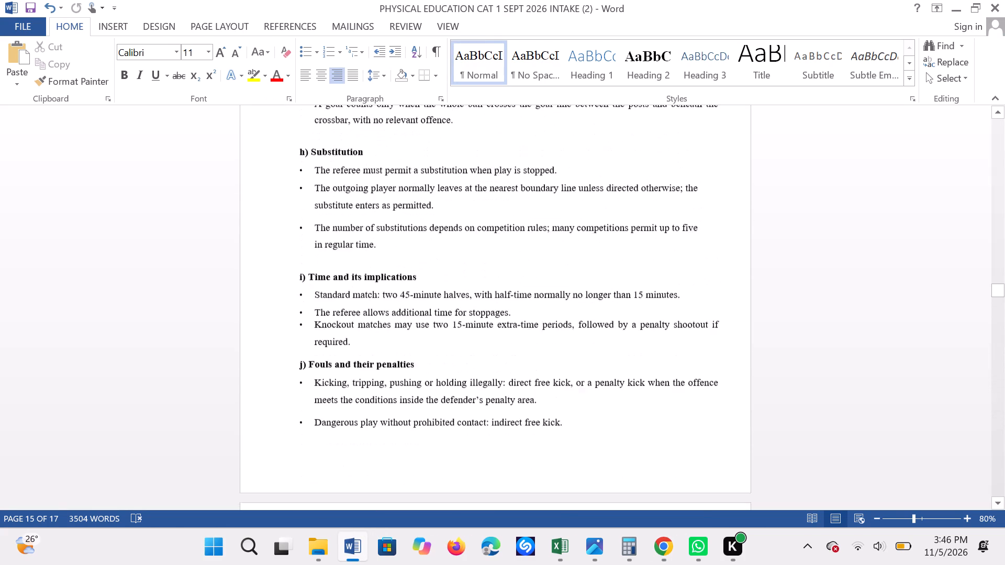
{"action": "scroll", "coordinate": [441, 351], "scroll_direction": "up", "scroll_amount": 4}
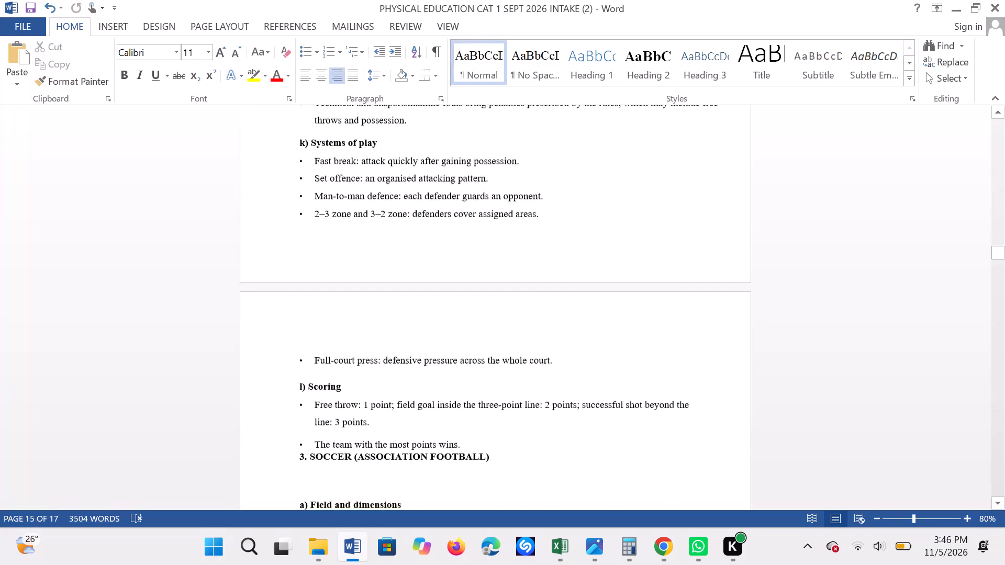
{"action": "left_click", "coordinate": [340, 462]}
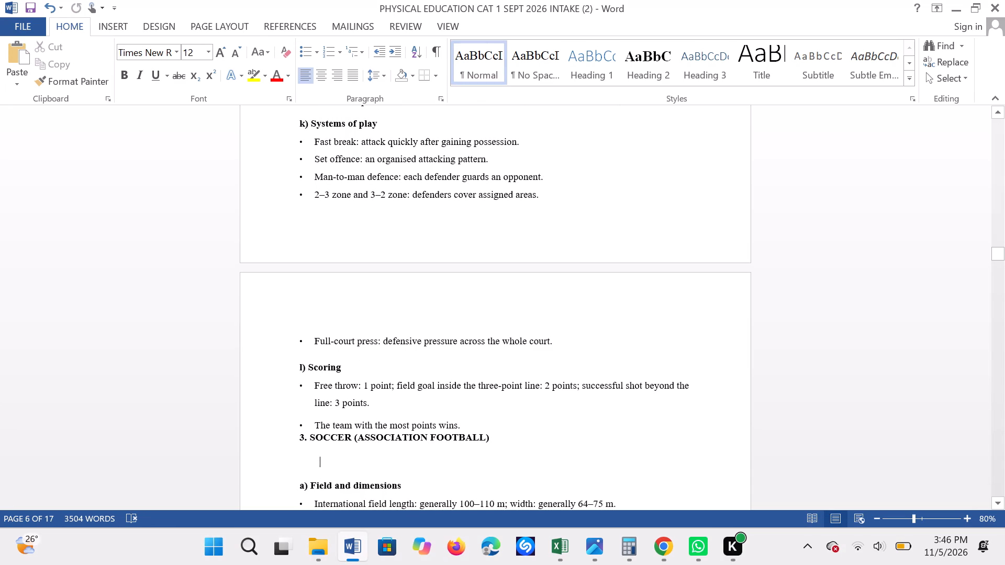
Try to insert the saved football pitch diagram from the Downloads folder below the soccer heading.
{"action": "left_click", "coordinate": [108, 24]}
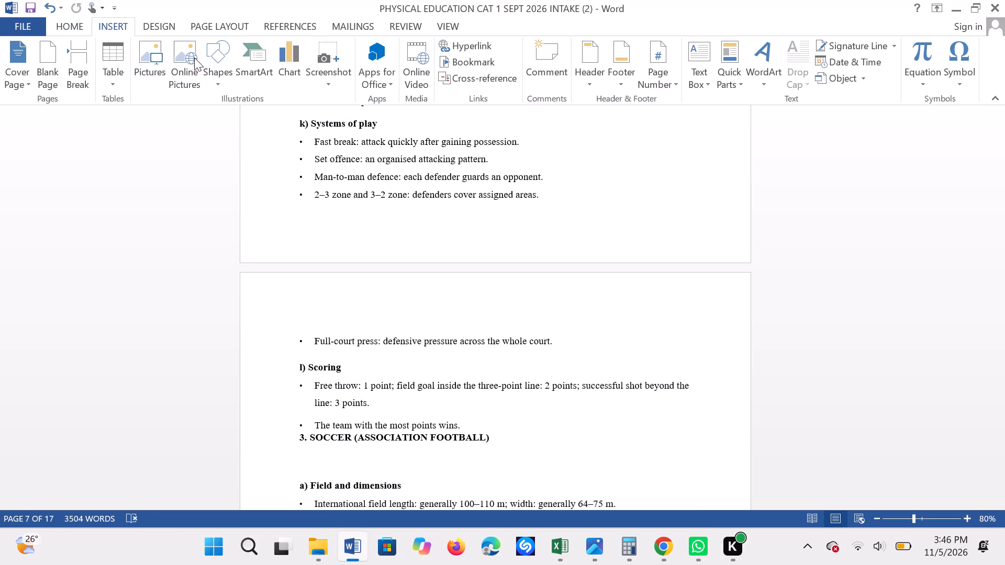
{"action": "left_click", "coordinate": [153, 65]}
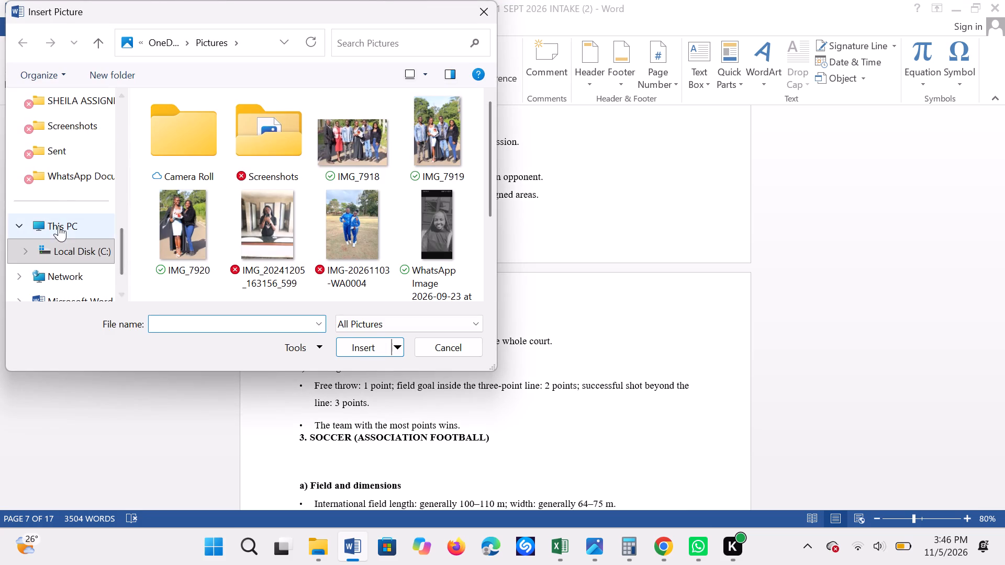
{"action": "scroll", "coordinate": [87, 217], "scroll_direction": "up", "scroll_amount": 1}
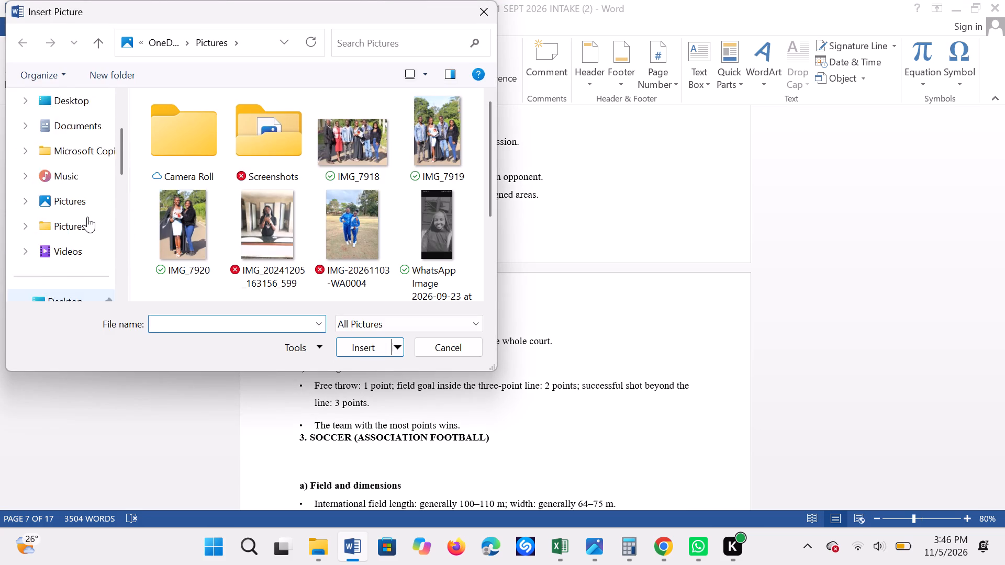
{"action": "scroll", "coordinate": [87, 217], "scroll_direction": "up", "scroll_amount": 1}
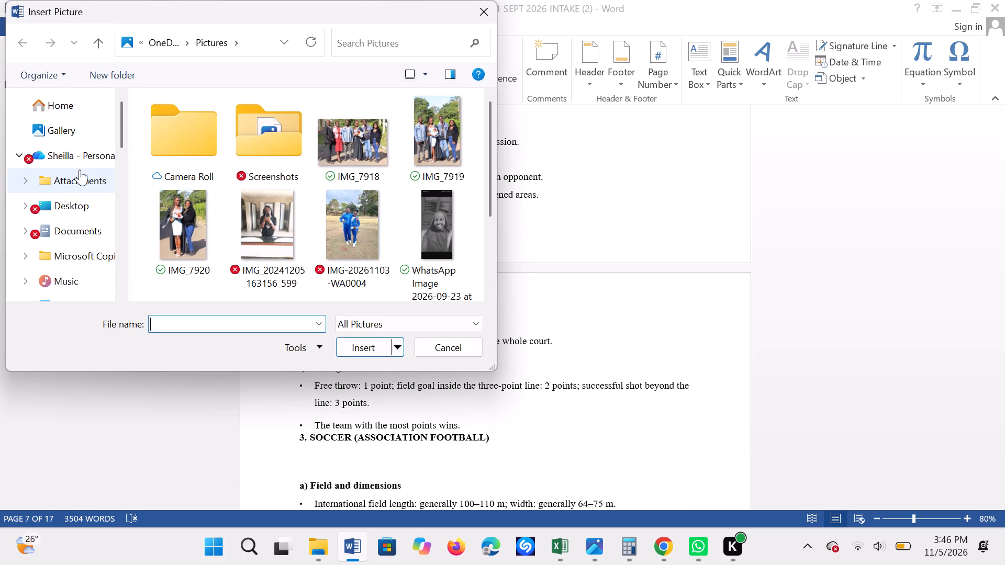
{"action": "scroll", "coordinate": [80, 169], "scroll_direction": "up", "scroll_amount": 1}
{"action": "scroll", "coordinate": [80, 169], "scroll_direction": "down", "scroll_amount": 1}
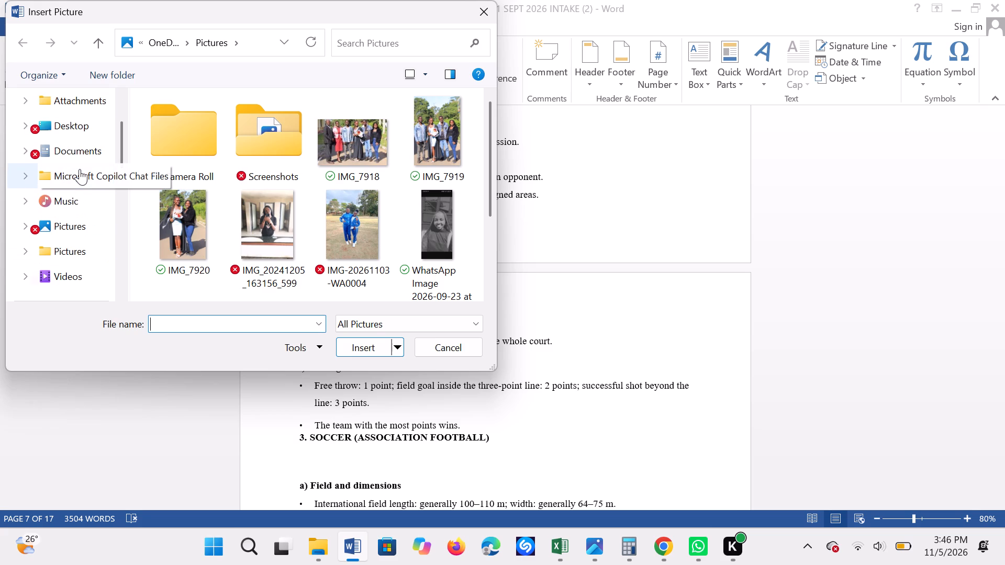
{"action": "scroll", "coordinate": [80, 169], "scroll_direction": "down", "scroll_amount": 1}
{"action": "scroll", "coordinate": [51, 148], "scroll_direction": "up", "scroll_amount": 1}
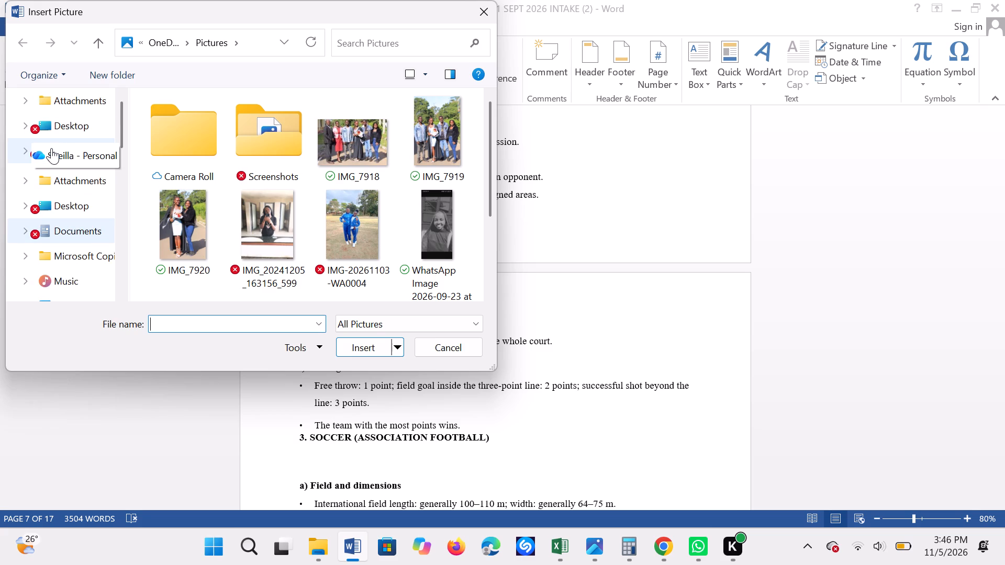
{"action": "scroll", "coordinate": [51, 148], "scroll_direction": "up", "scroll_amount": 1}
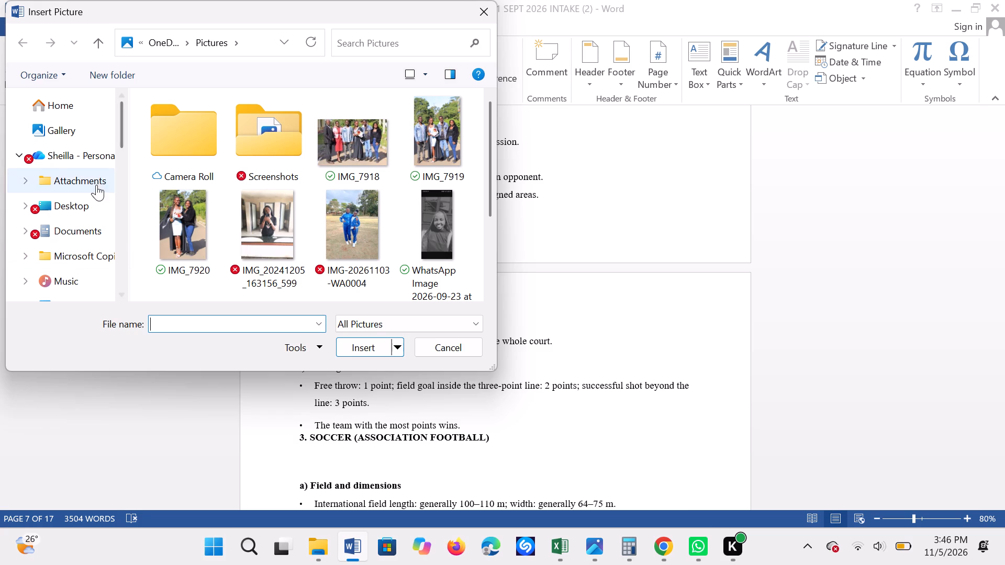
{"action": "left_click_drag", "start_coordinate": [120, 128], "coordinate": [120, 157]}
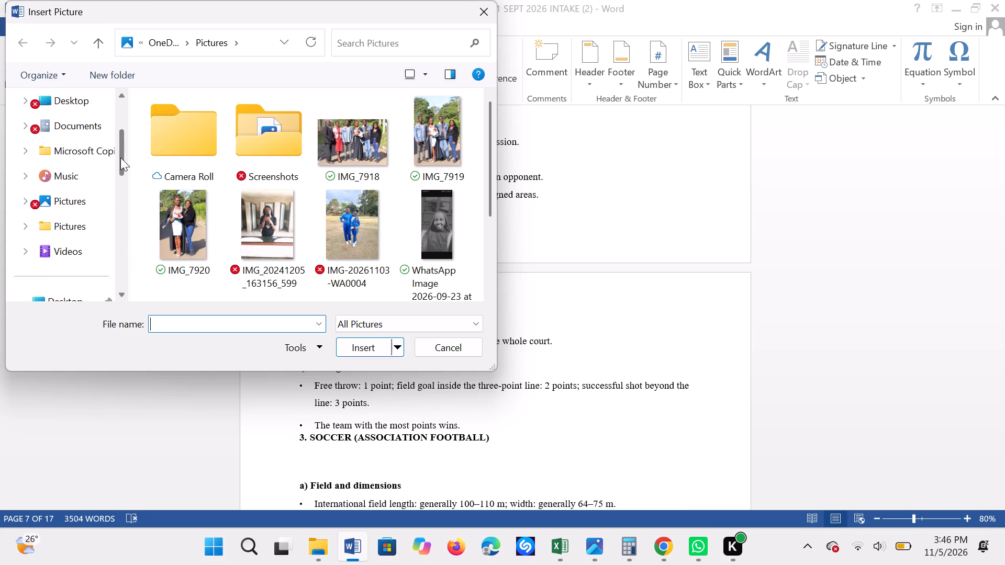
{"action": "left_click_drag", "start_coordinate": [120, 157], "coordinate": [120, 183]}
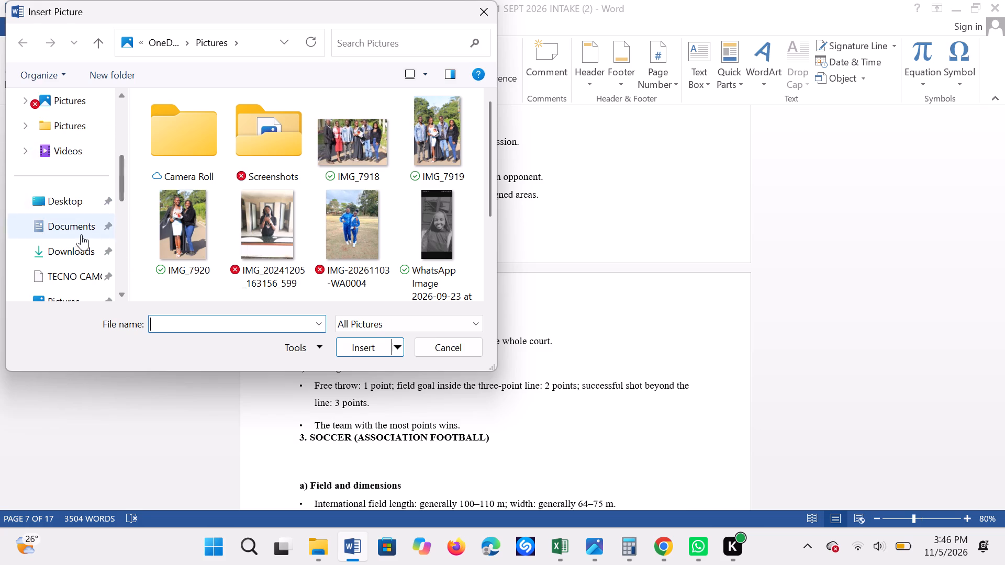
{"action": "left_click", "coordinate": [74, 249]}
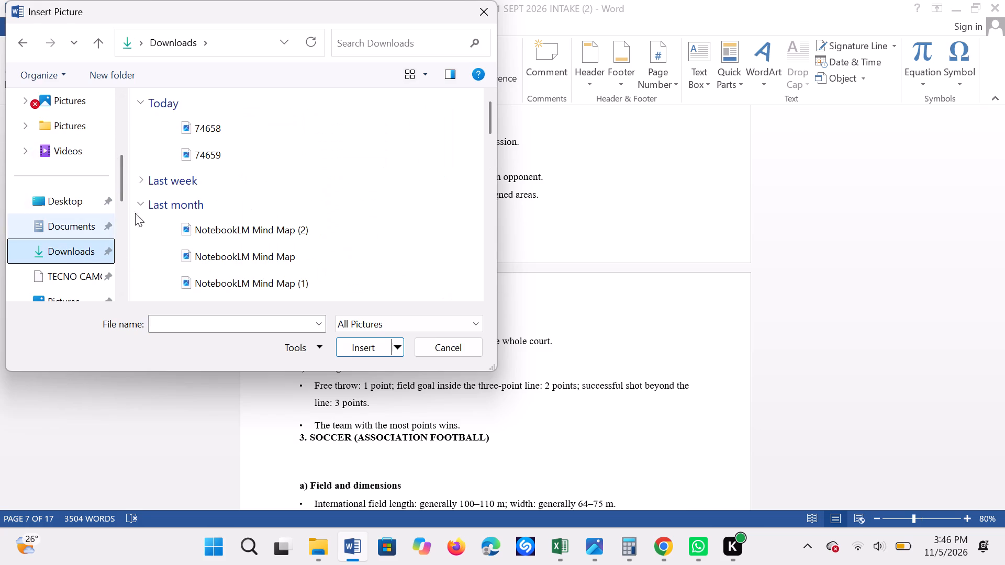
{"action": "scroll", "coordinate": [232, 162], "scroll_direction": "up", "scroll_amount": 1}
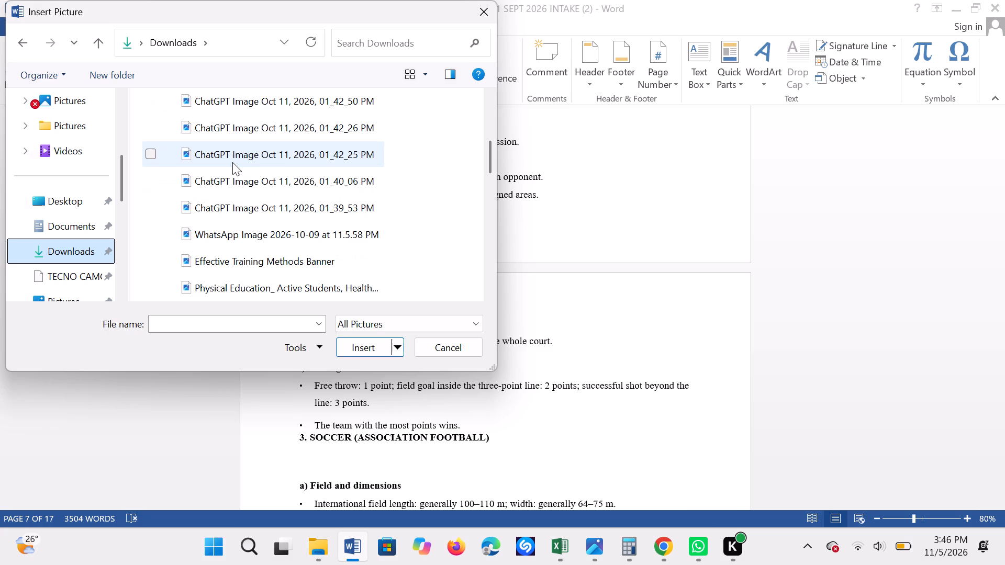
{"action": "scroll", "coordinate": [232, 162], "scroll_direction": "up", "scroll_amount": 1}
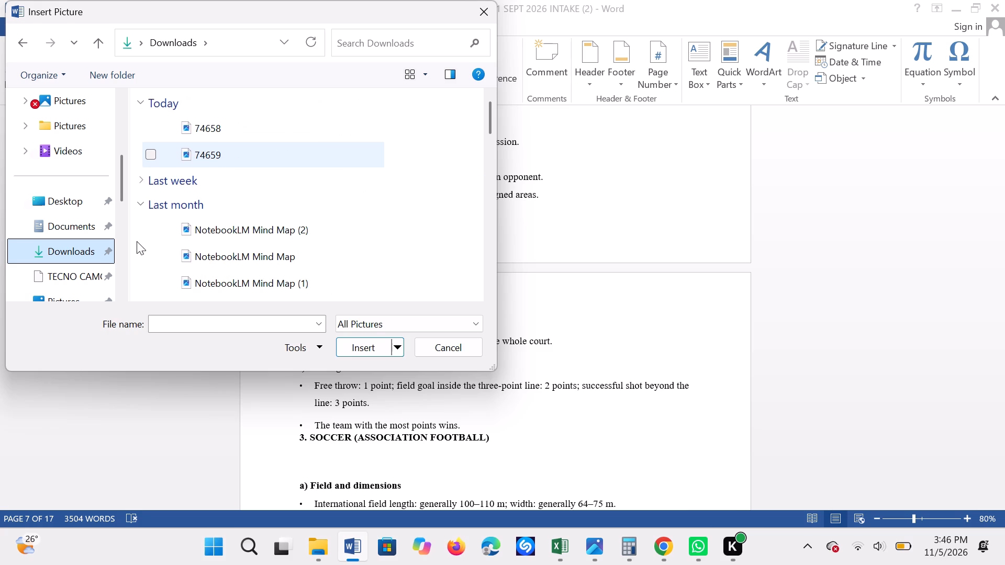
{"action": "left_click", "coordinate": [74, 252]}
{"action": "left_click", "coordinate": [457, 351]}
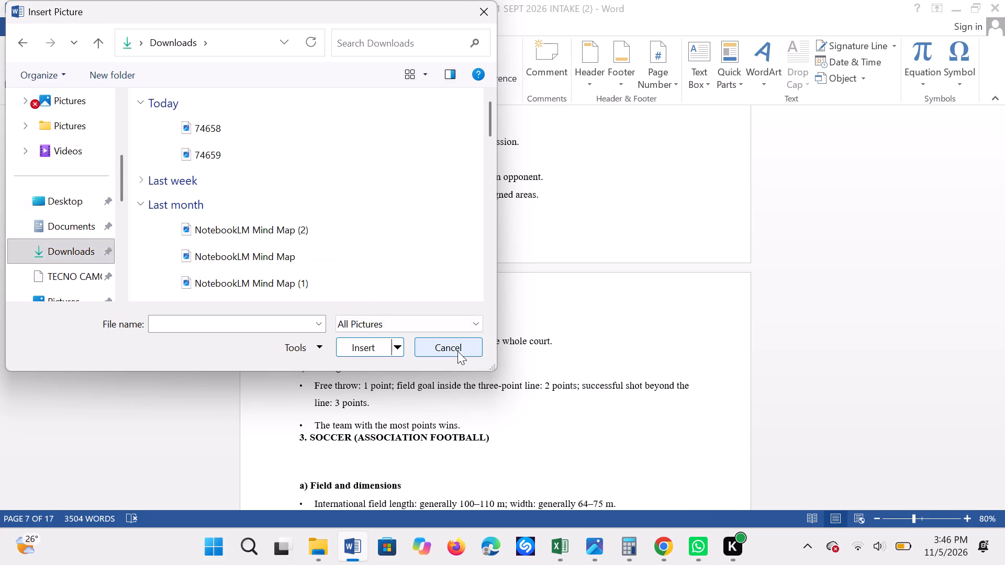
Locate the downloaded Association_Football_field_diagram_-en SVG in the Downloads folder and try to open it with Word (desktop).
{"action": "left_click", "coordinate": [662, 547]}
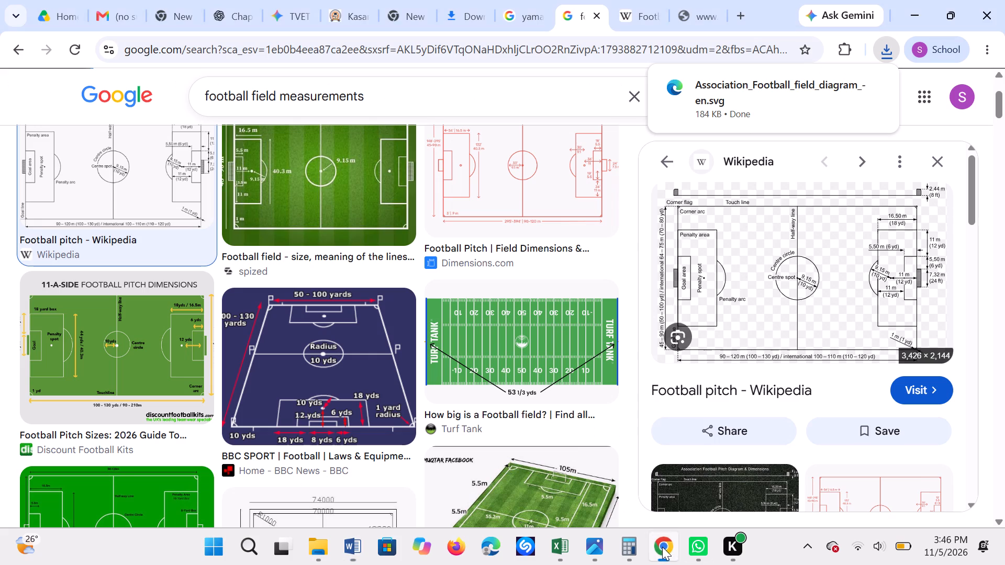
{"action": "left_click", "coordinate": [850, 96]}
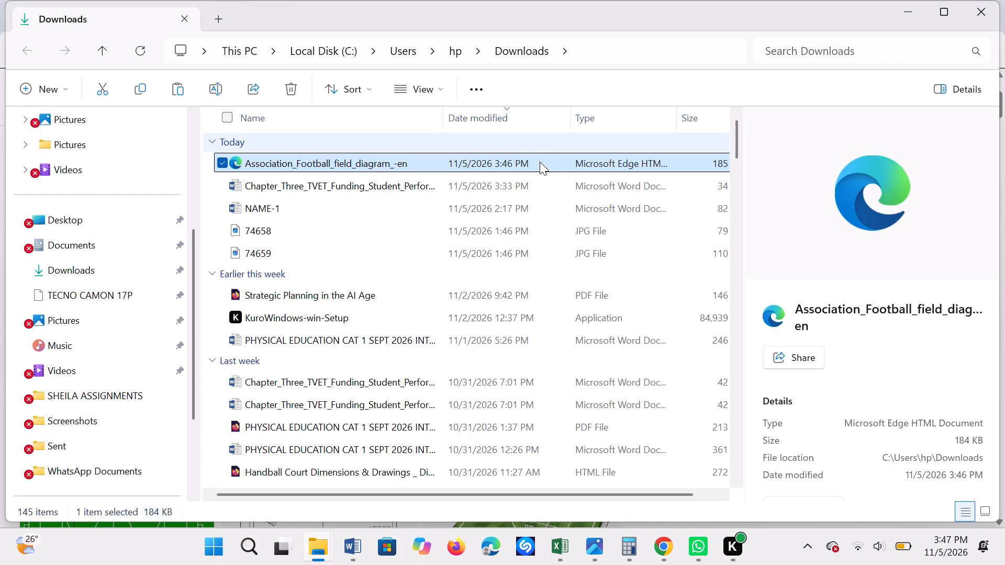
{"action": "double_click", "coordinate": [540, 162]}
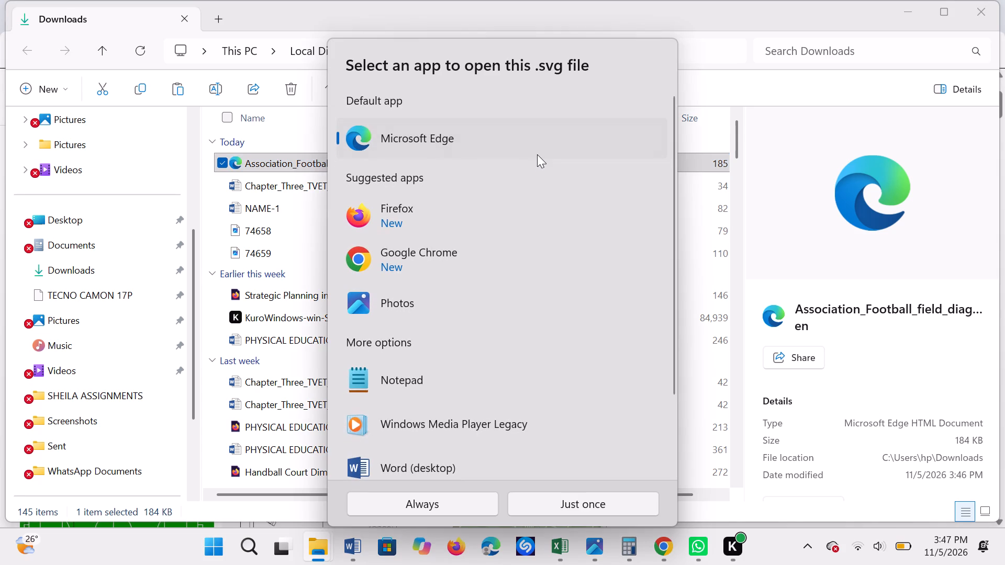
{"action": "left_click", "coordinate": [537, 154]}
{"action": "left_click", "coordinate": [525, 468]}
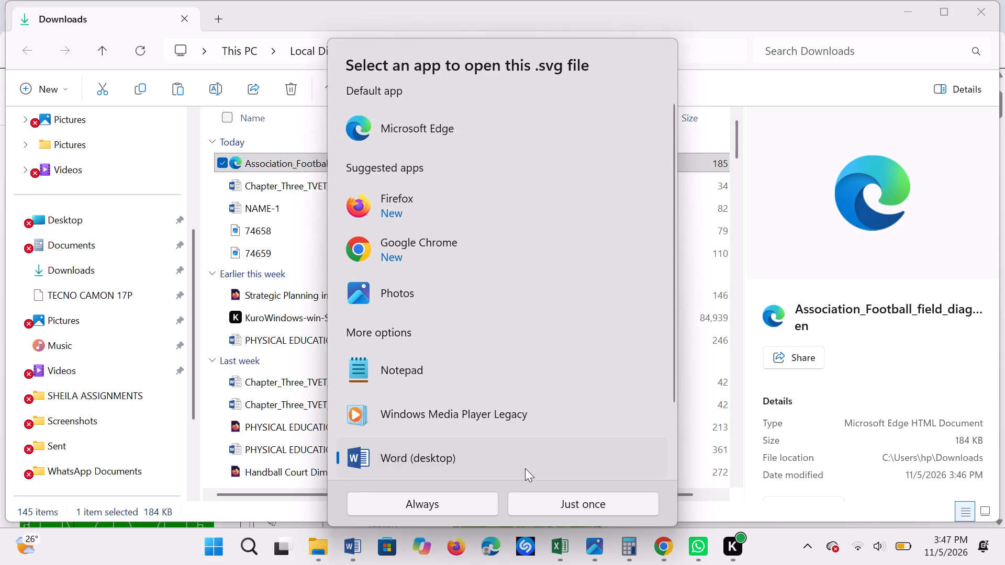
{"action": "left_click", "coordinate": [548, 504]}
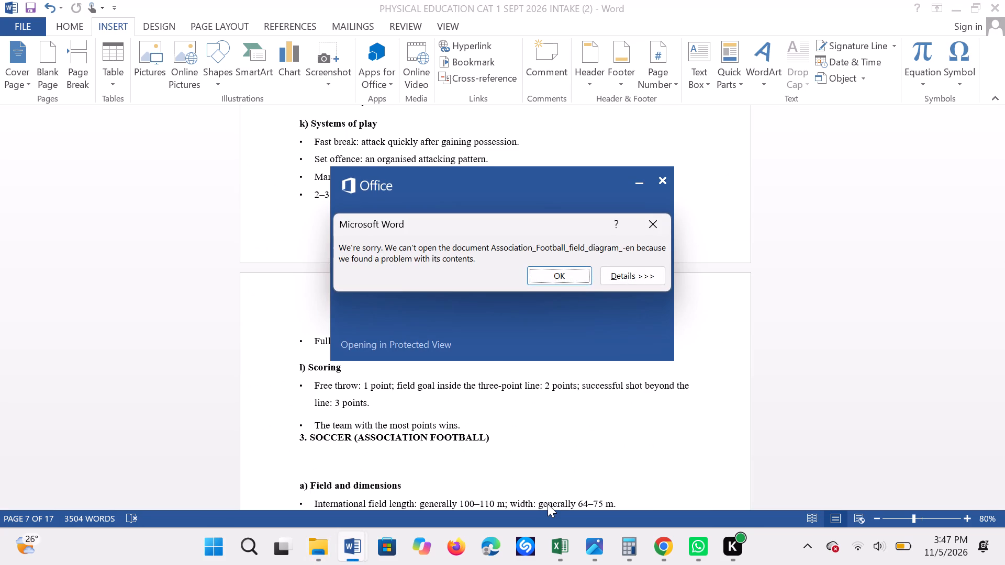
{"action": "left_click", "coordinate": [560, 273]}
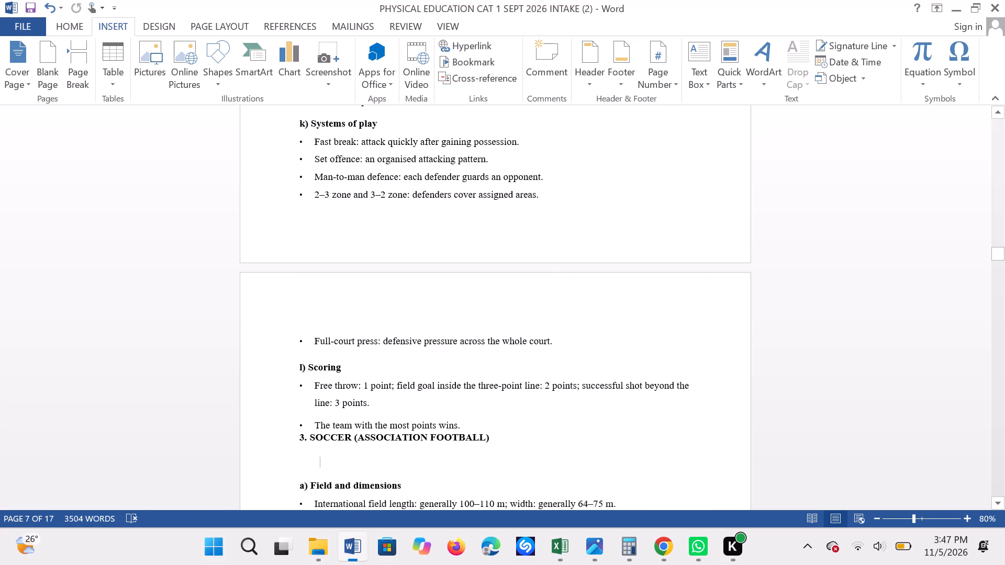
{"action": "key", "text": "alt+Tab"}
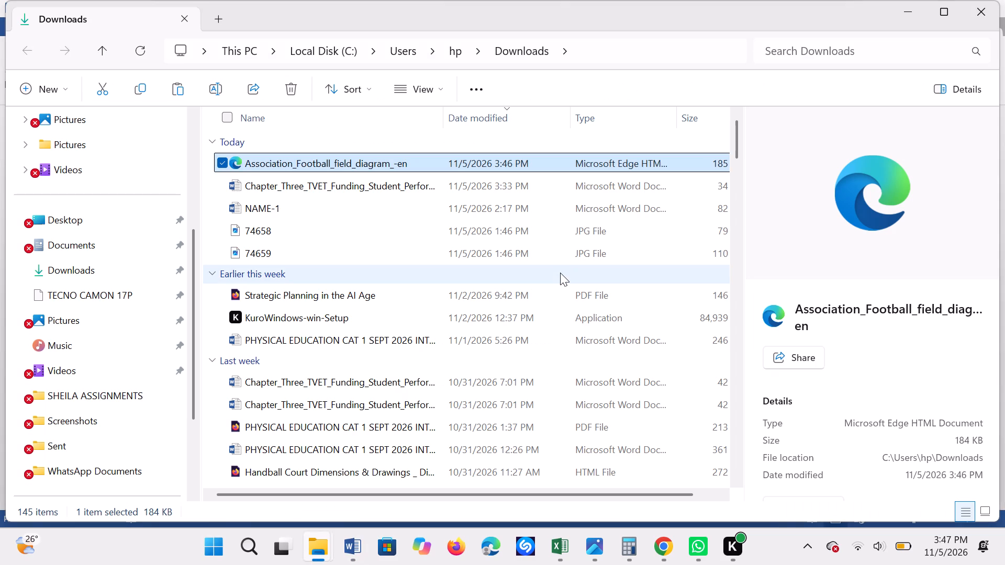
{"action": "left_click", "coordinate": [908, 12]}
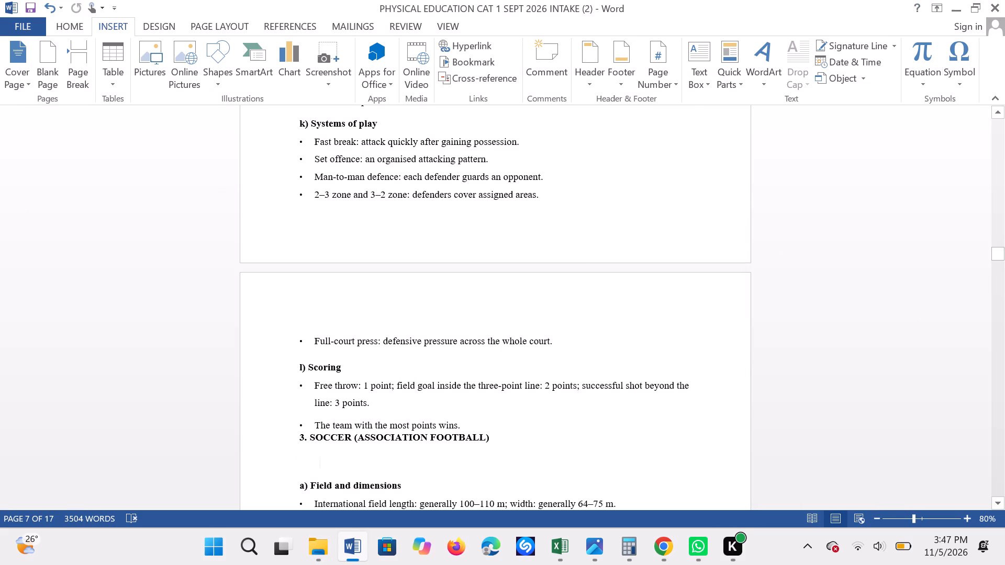
{"action": "left_click", "coordinate": [659, 548]}
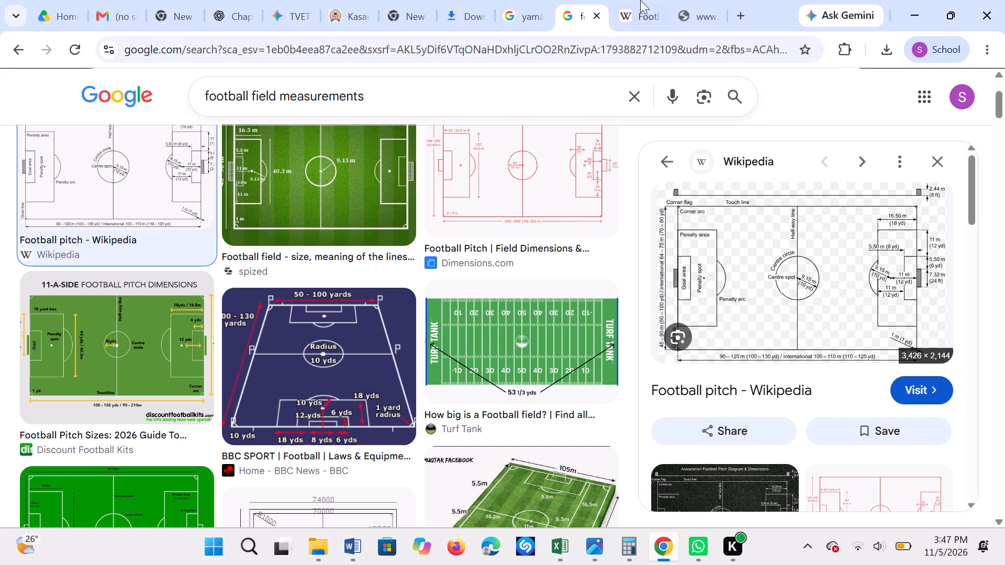
{"action": "left_click", "coordinate": [642, 18]}
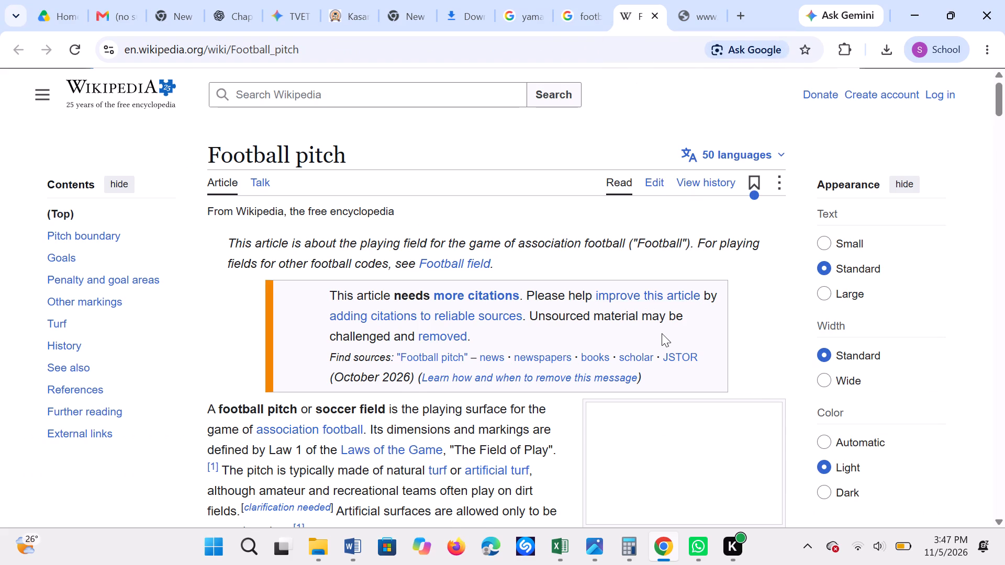
{"action": "scroll", "coordinate": [662, 333], "scroll_direction": "down", "scroll_amount": 1}
{"action": "left_click", "coordinate": [660, 350]}
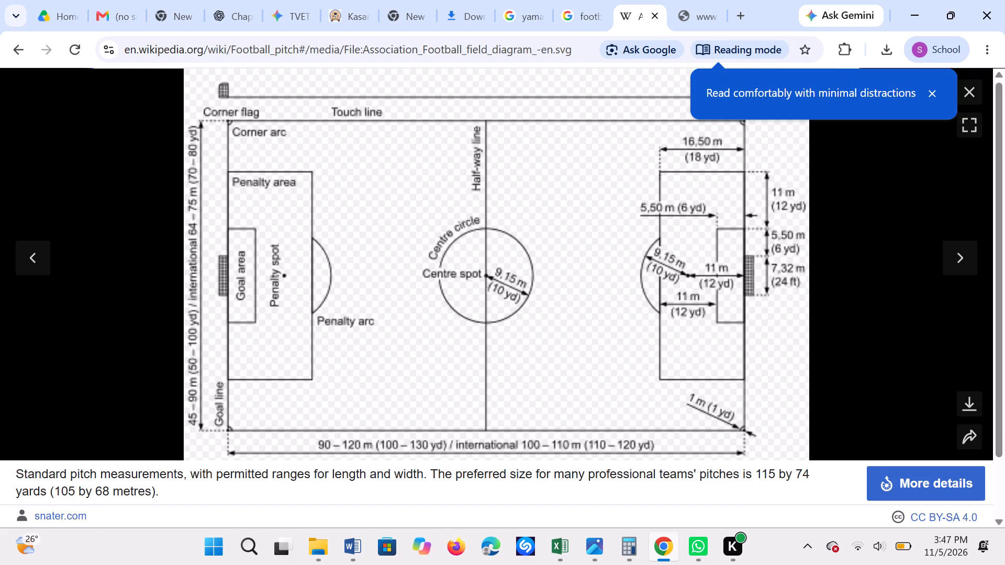
{"action": "left_click", "coordinate": [980, 403]}
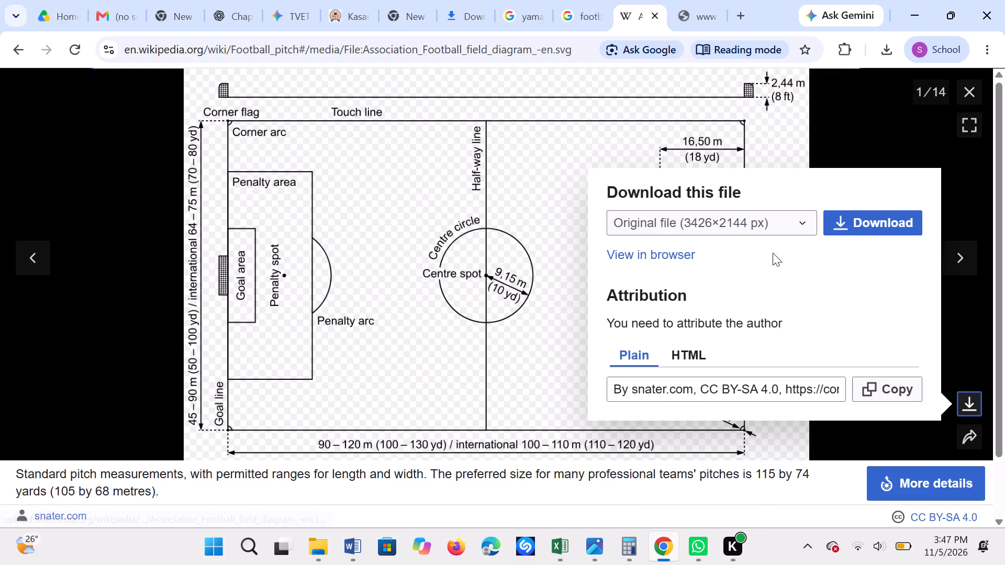
{"action": "left_click", "coordinate": [791, 221]}
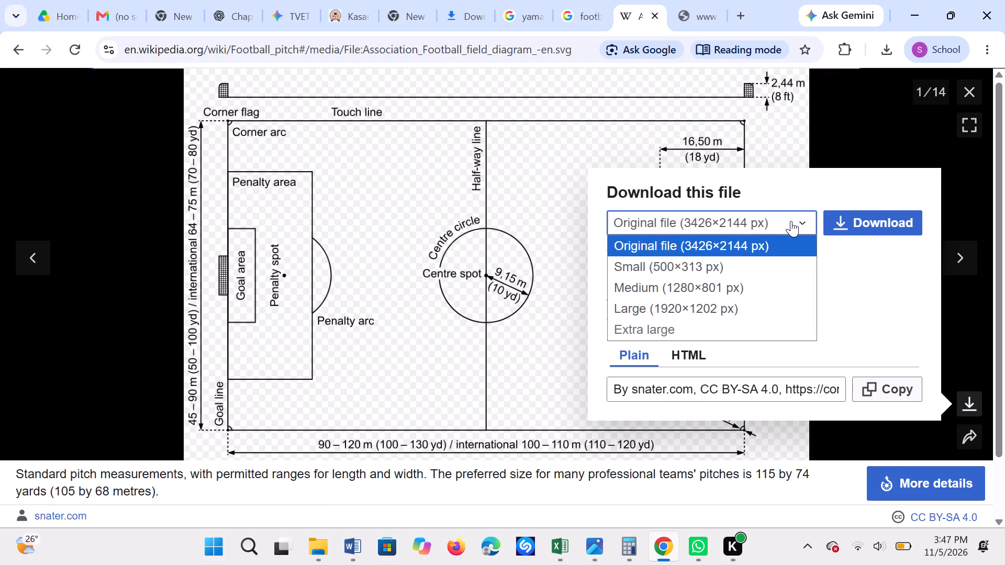
{"action": "left_click", "coordinate": [791, 221]}
{"action": "left_click", "coordinate": [865, 221]}
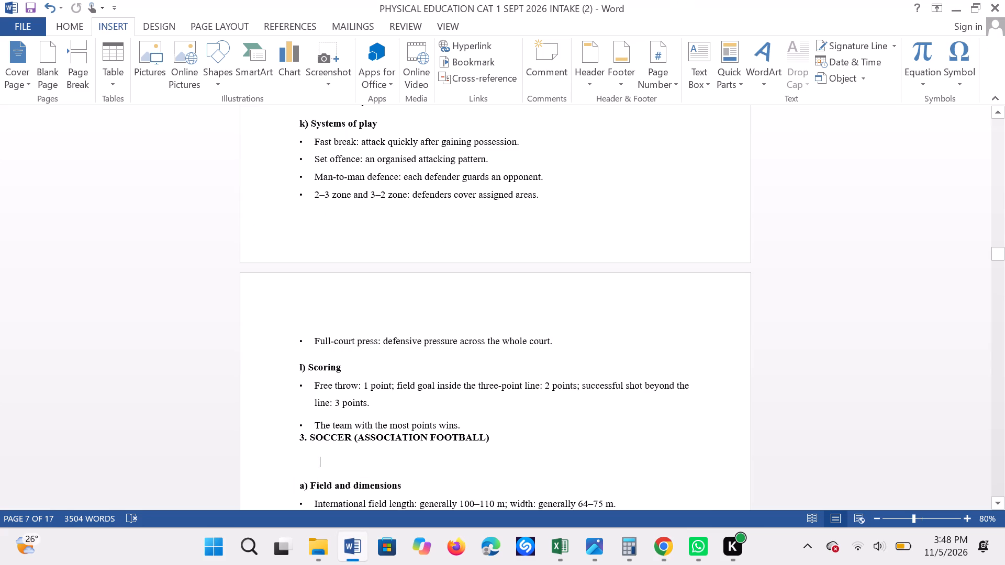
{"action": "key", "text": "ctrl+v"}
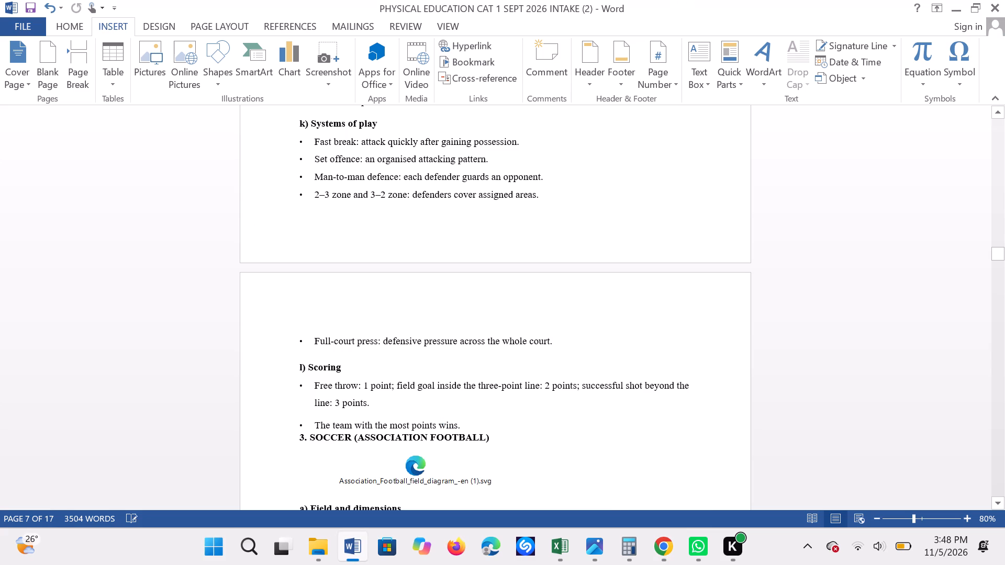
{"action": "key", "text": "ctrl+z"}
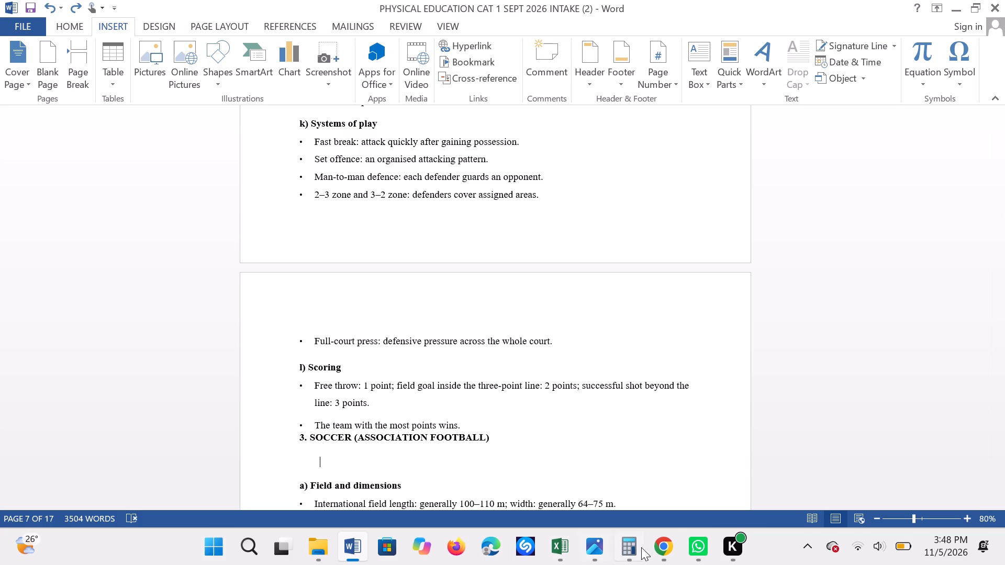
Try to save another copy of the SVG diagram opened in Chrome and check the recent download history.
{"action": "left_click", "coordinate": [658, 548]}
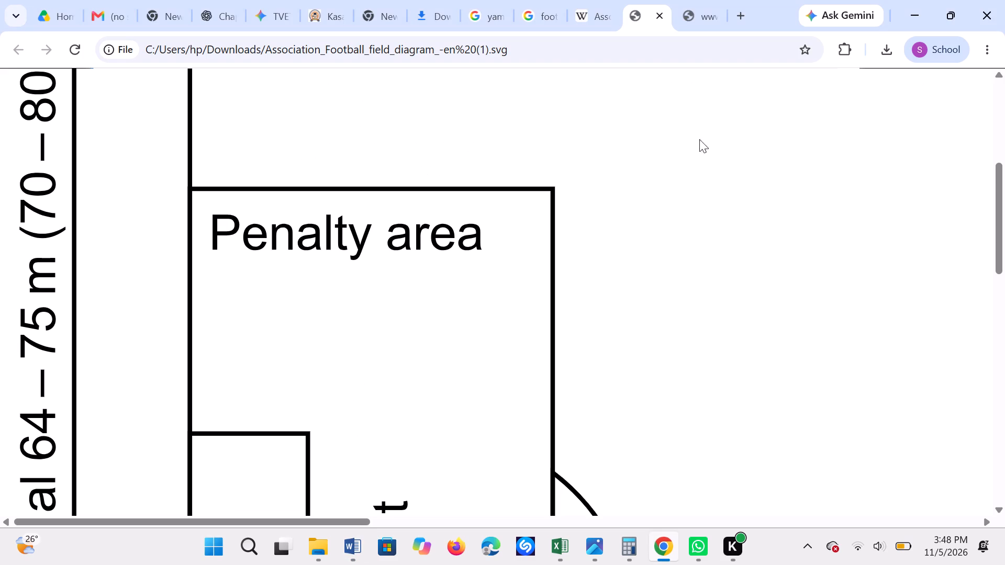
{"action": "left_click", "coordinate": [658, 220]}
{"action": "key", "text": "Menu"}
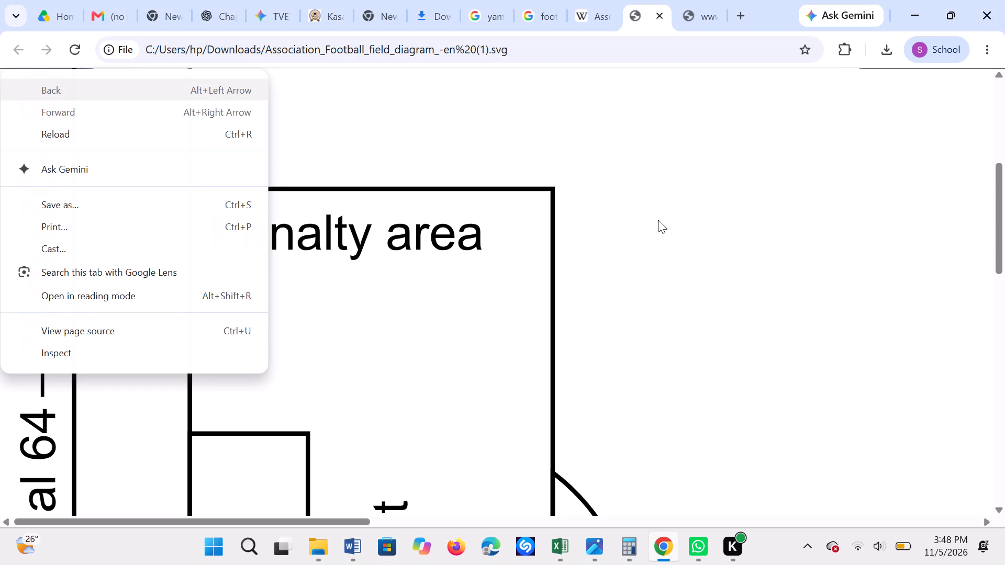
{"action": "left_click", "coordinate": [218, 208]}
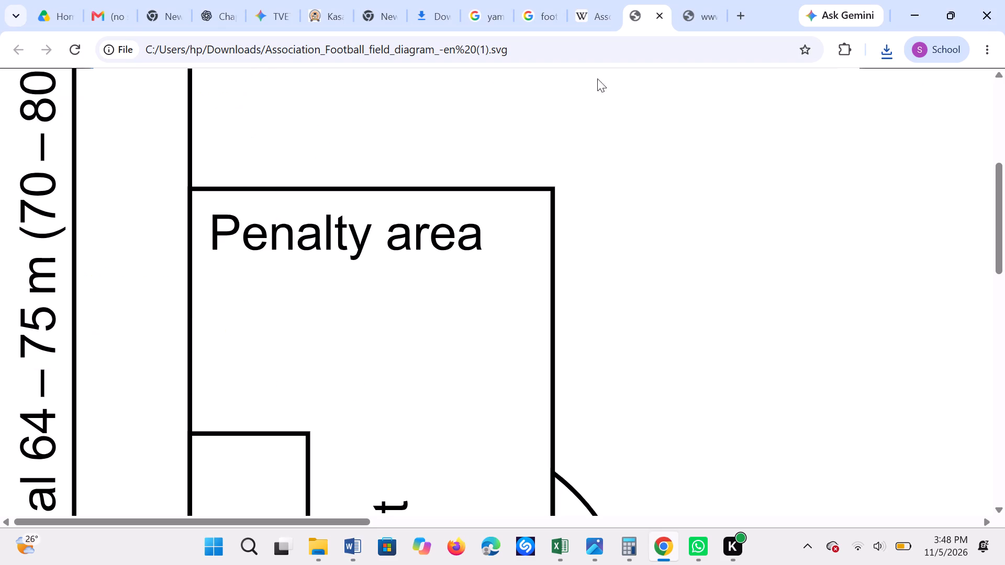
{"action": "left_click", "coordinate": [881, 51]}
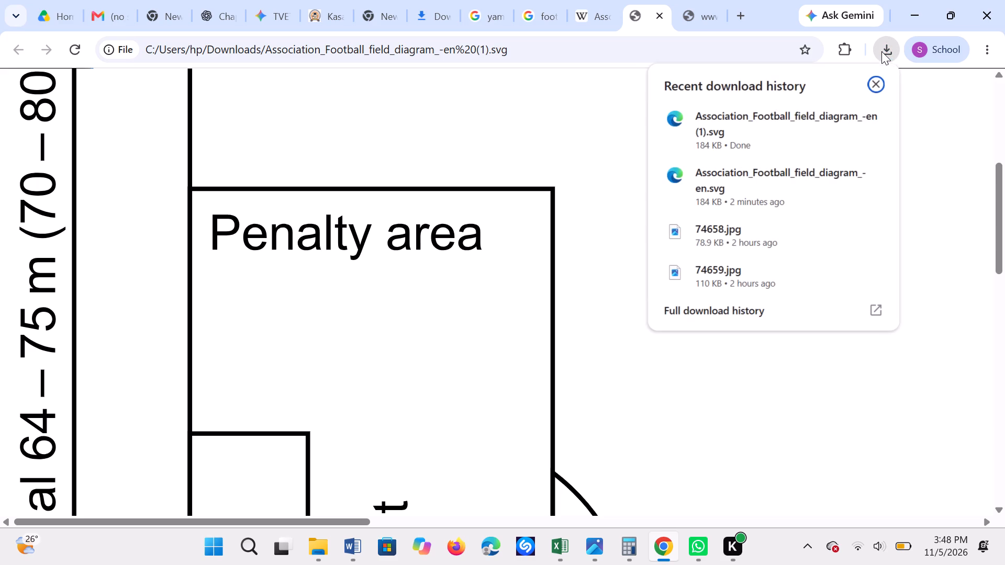
Examine the football pitch diagram from the Wikipedia article enlarged in the image viewer, in full screen and as the original file.
{"action": "left_click", "coordinate": [611, 19]}
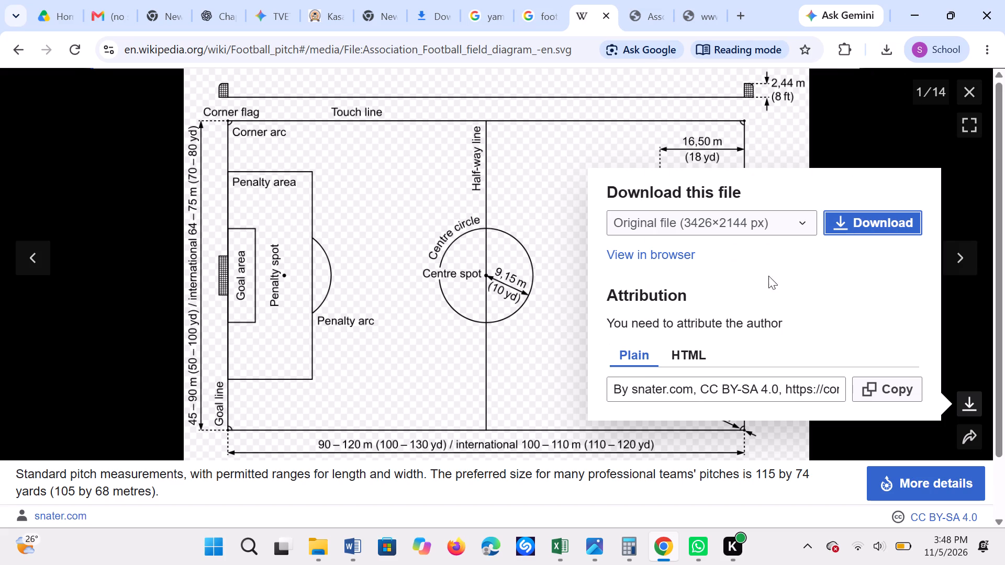
{"action": "left_click", "coordinate": [700, 354]}
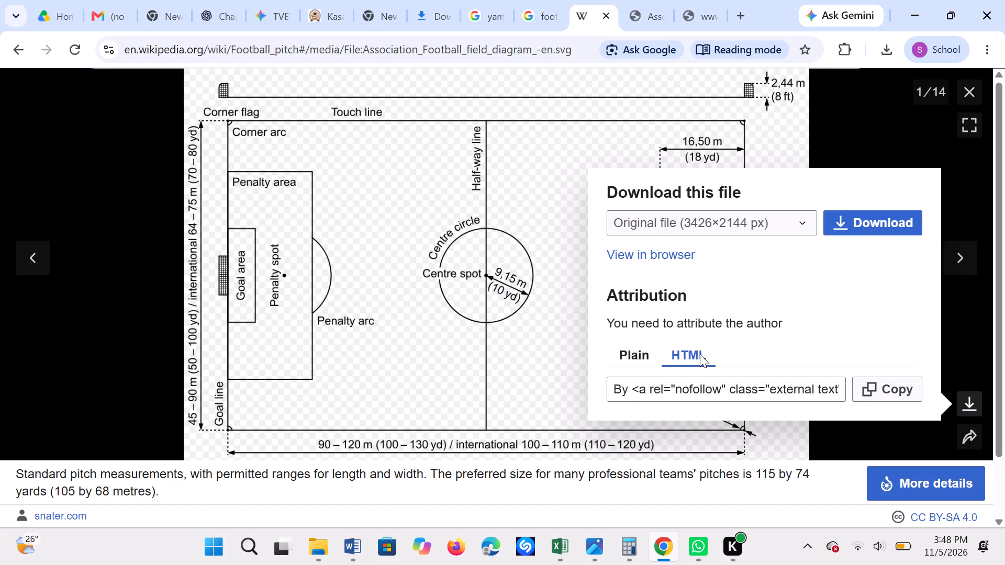
{"action": "left_click", "coordinate": [971, 120]}
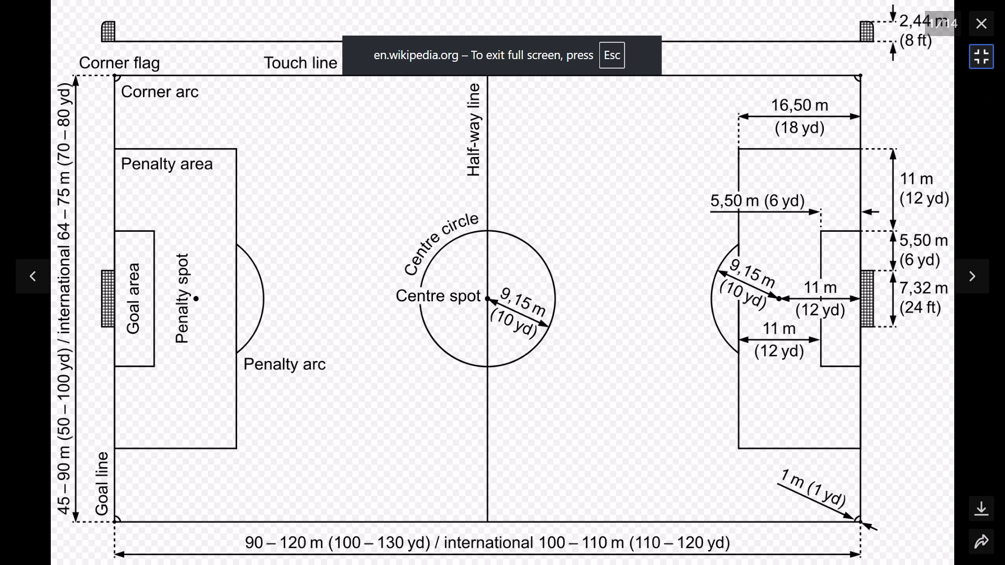
{"action": "left_click", "coordinate": [978, 18]}
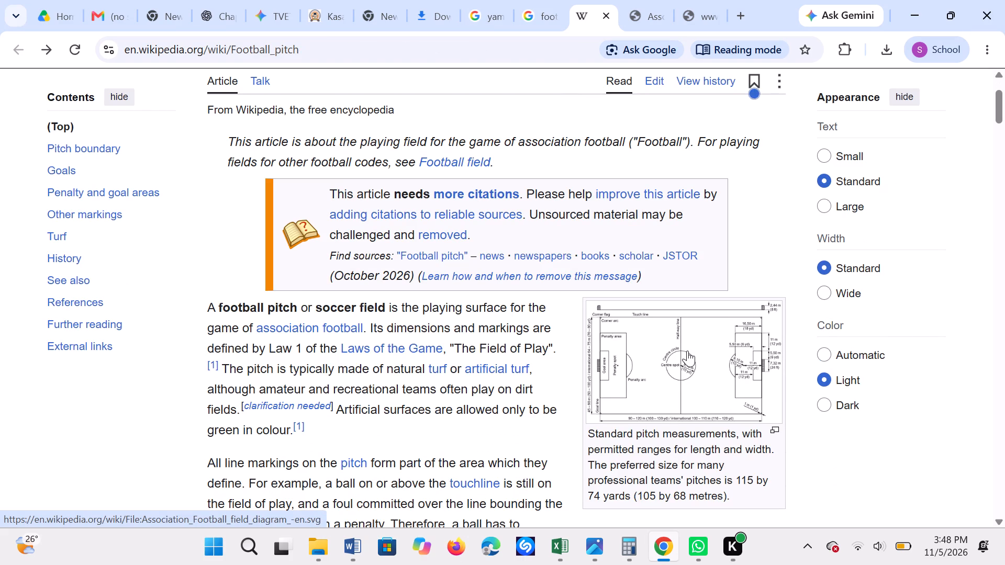
{"action": "key", "text": "Menu"}
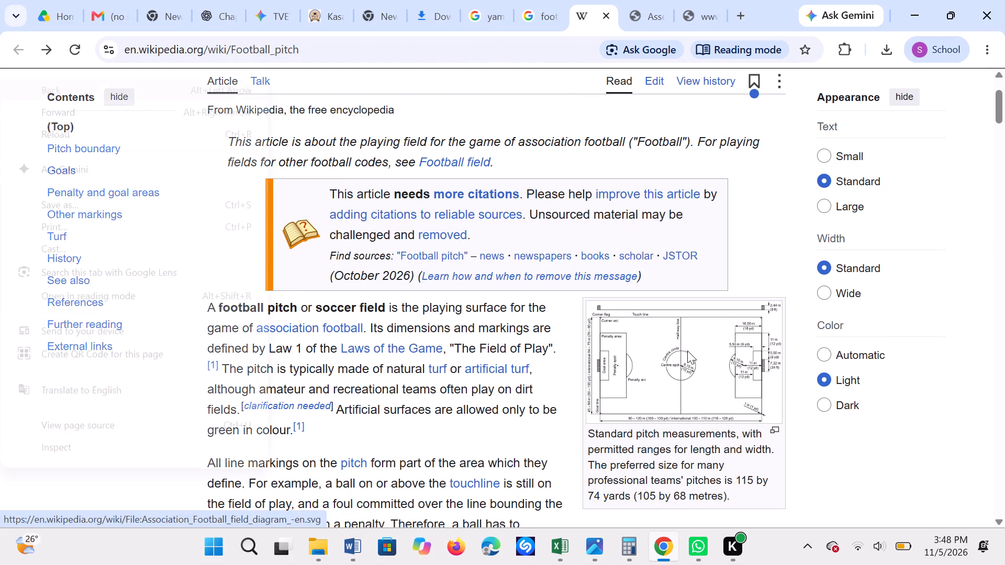
{"action": "left_click", "coordinate": [687, 351]}
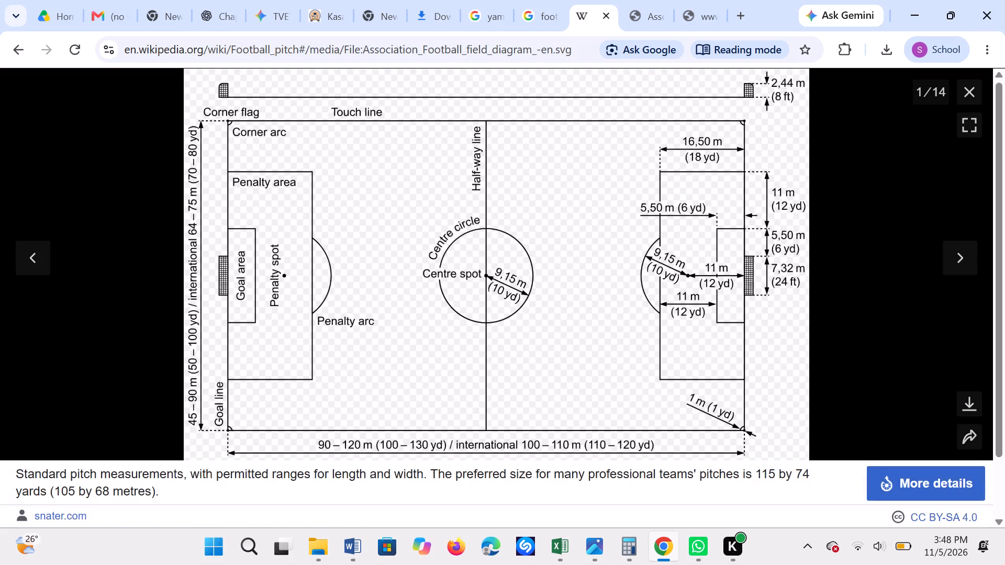
{"action": "left_click", "coordinate": [969, 88]}
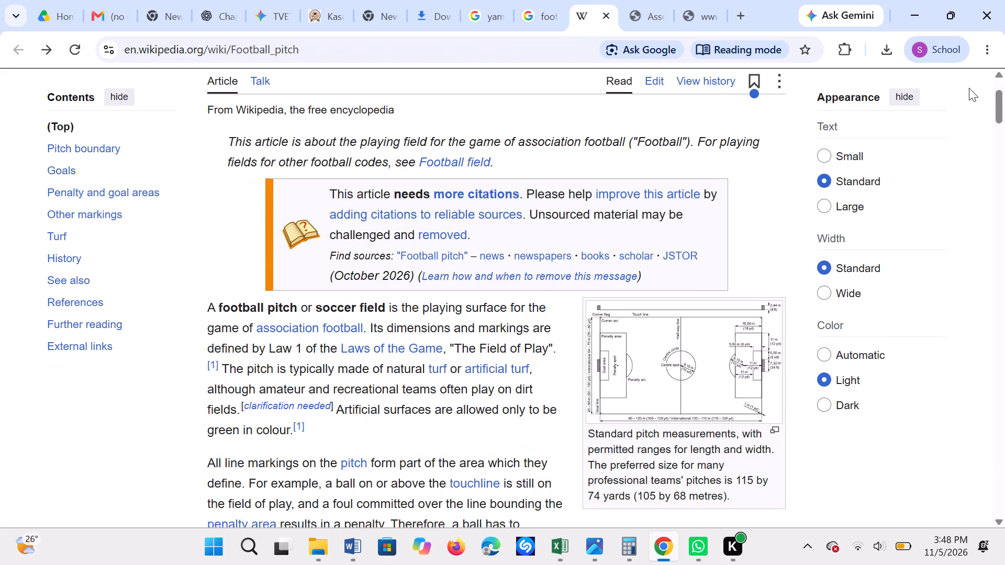
{"action": "key", "text": "Menu"}
{"action": "double_click", "coordinate": [715, 370]}
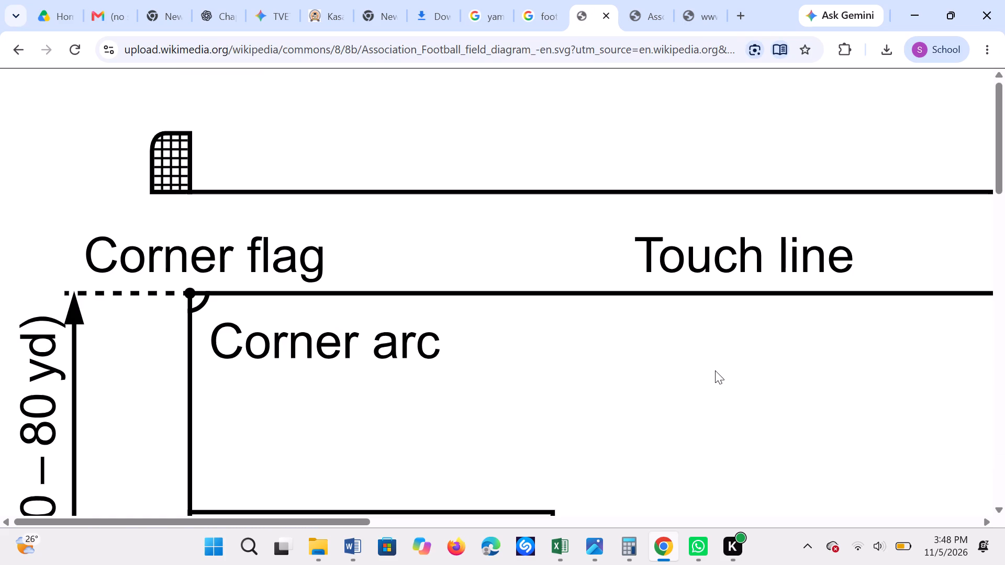
{"action": "left_click", "coordinate": [772, 224]}
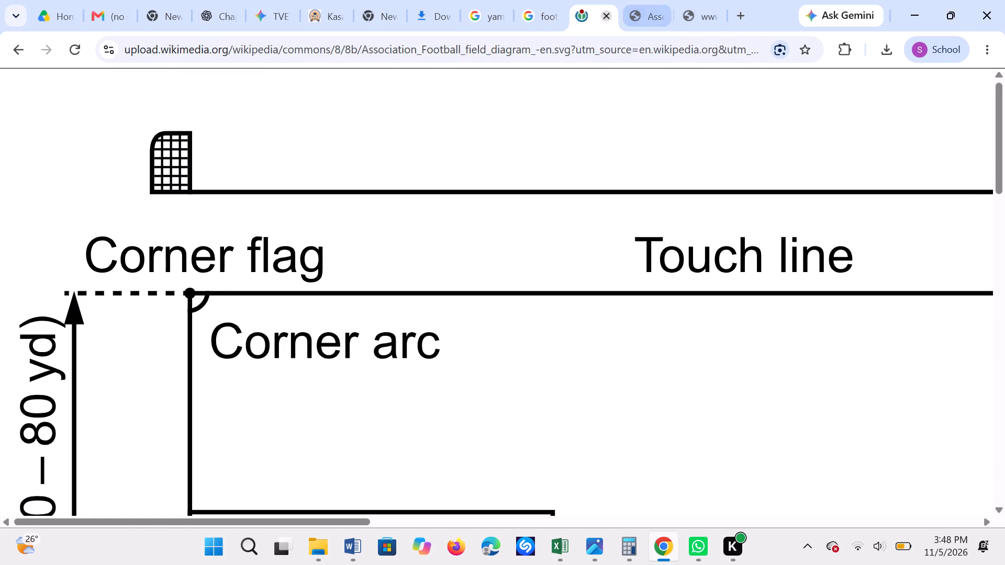
{"action": "left_click", "coordinate": [10, 50]}
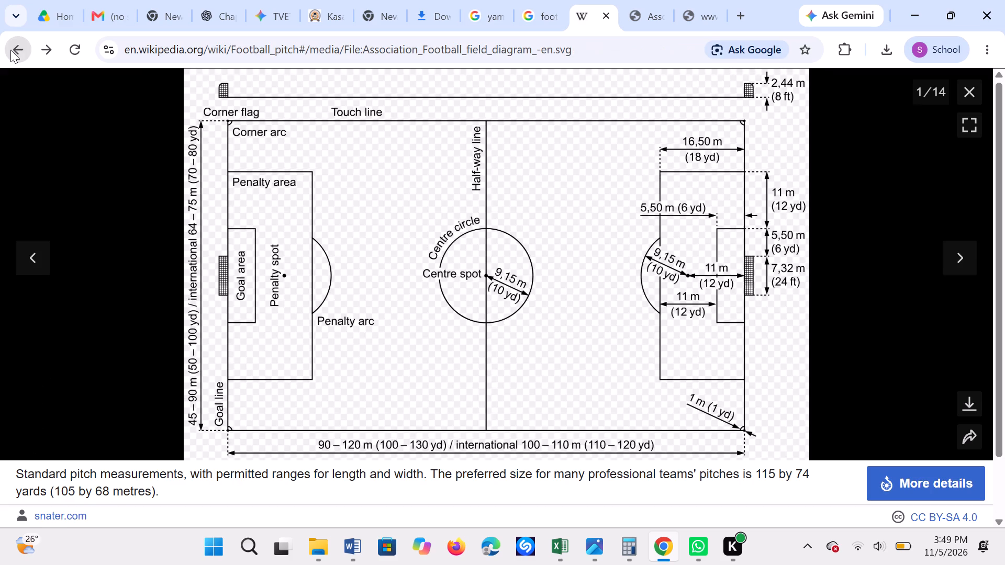
{"action": "left_click", "coordinate": [962, 92]}
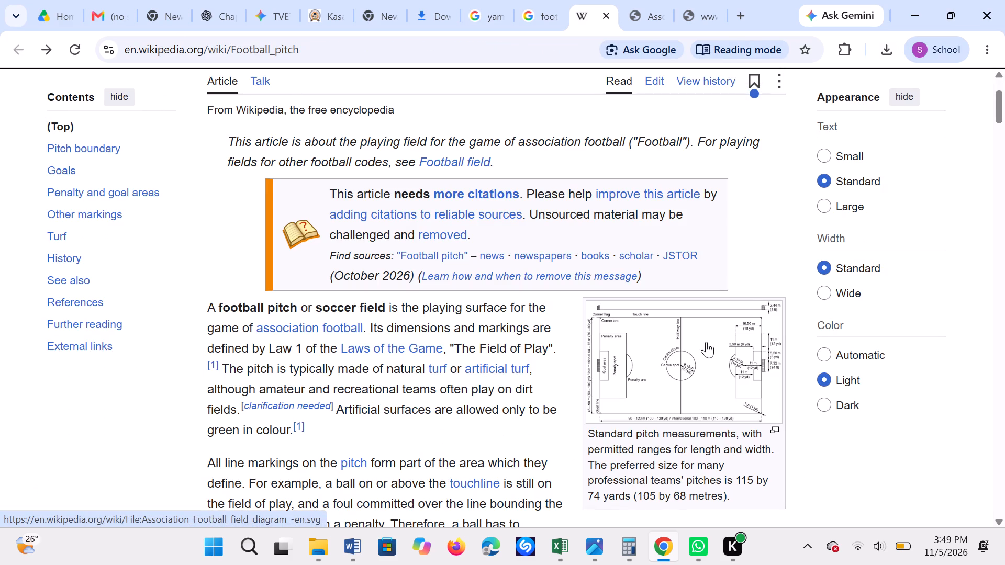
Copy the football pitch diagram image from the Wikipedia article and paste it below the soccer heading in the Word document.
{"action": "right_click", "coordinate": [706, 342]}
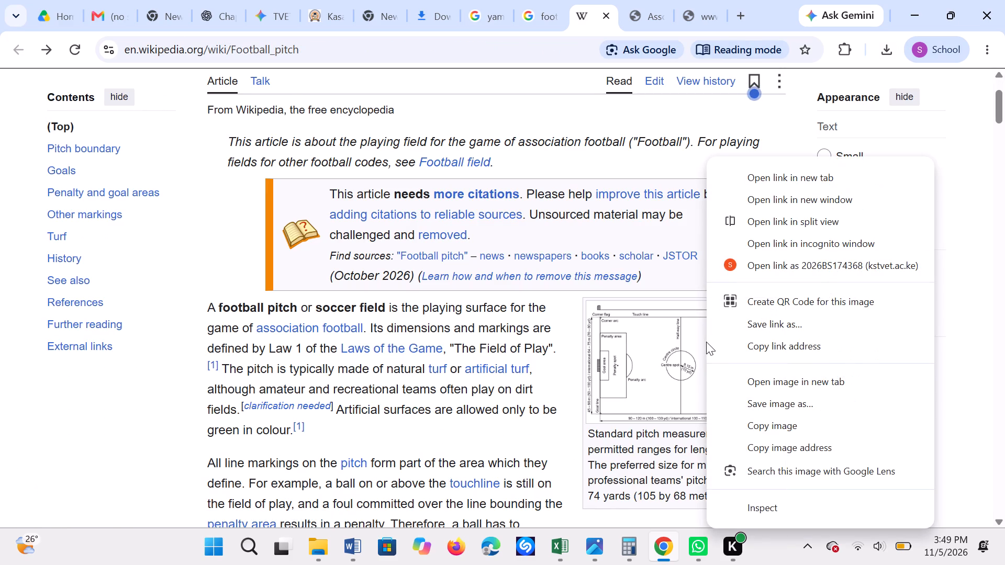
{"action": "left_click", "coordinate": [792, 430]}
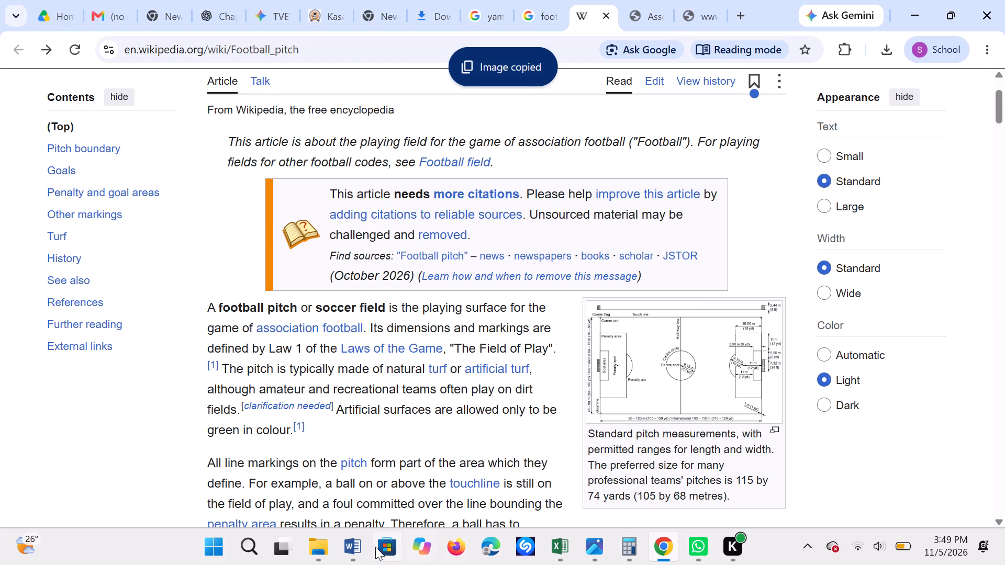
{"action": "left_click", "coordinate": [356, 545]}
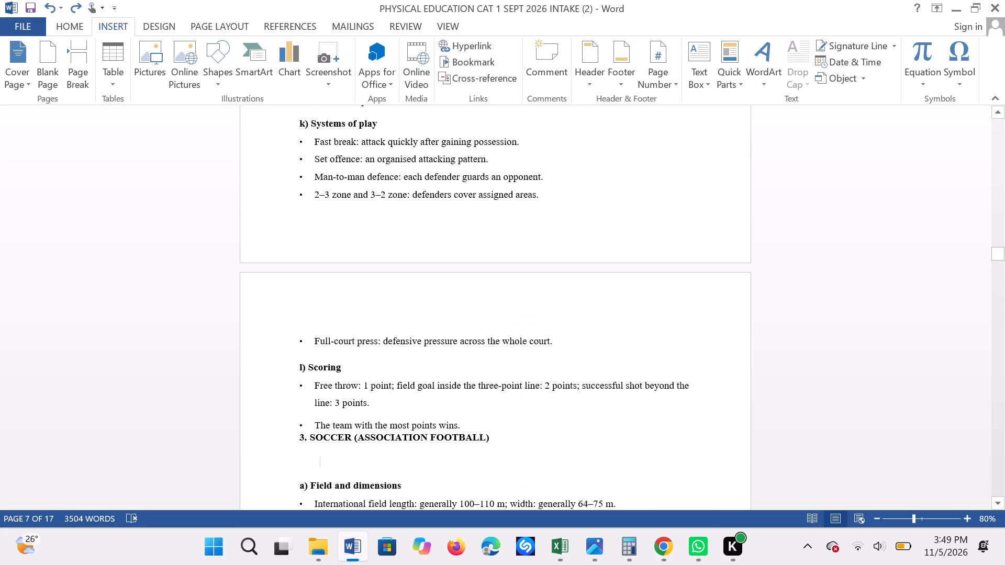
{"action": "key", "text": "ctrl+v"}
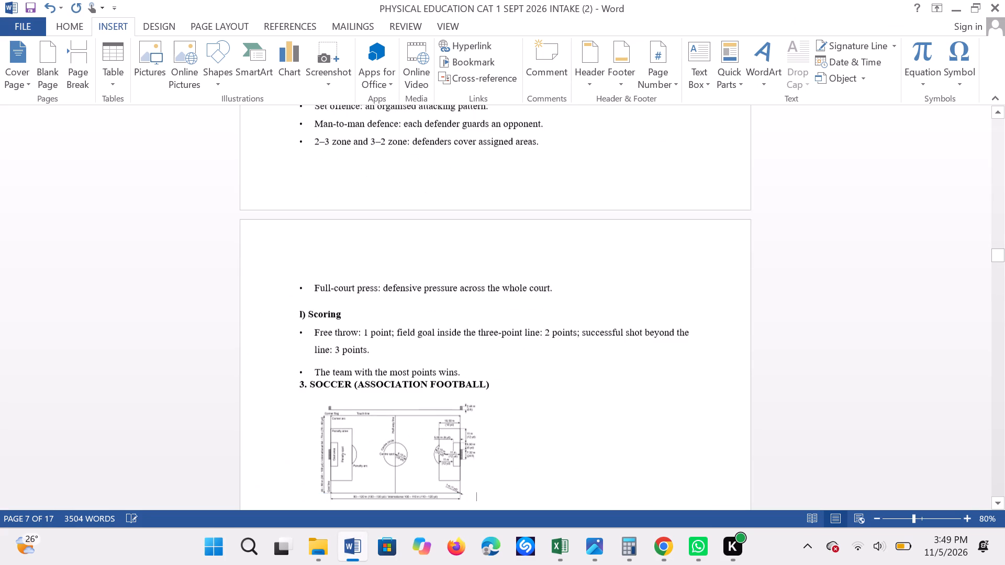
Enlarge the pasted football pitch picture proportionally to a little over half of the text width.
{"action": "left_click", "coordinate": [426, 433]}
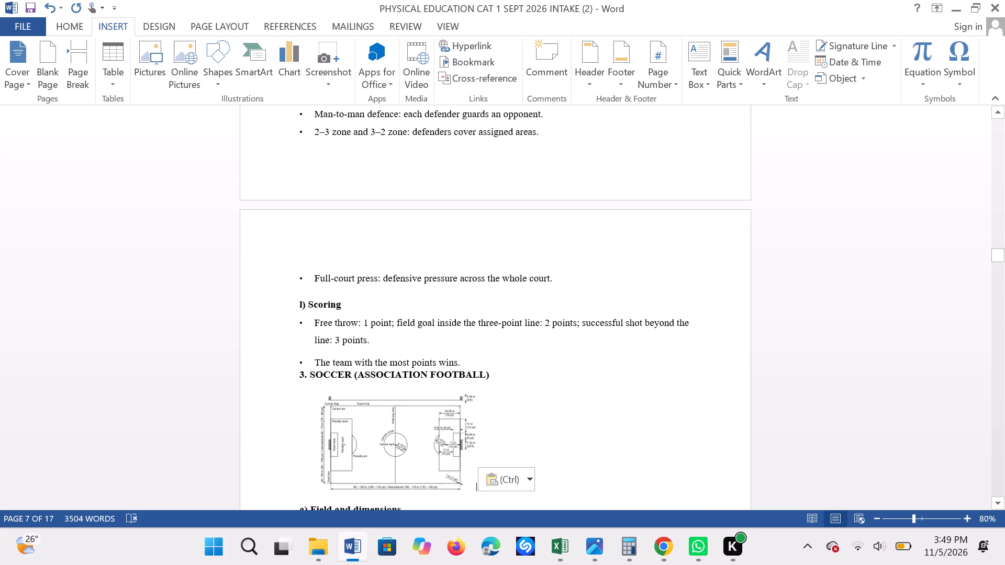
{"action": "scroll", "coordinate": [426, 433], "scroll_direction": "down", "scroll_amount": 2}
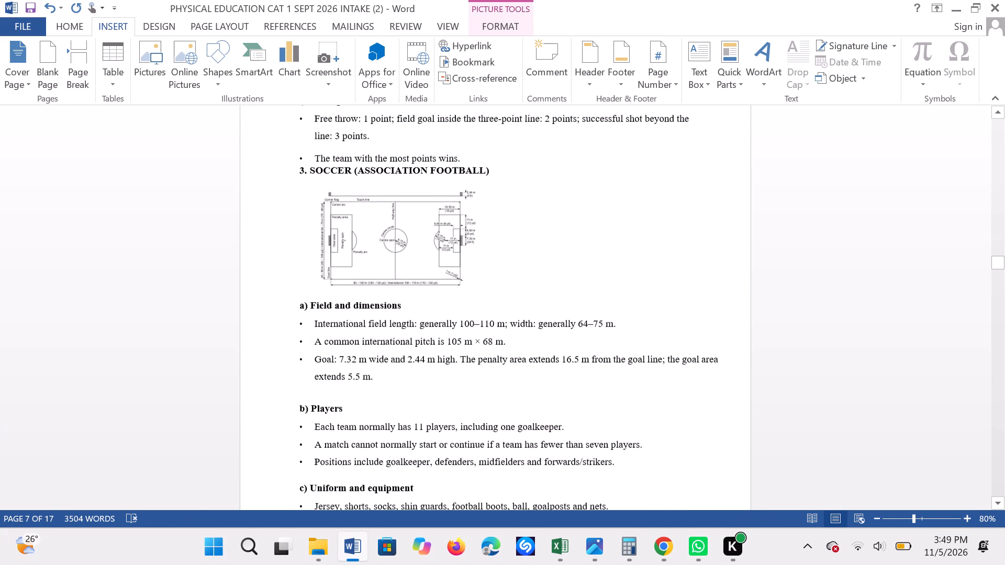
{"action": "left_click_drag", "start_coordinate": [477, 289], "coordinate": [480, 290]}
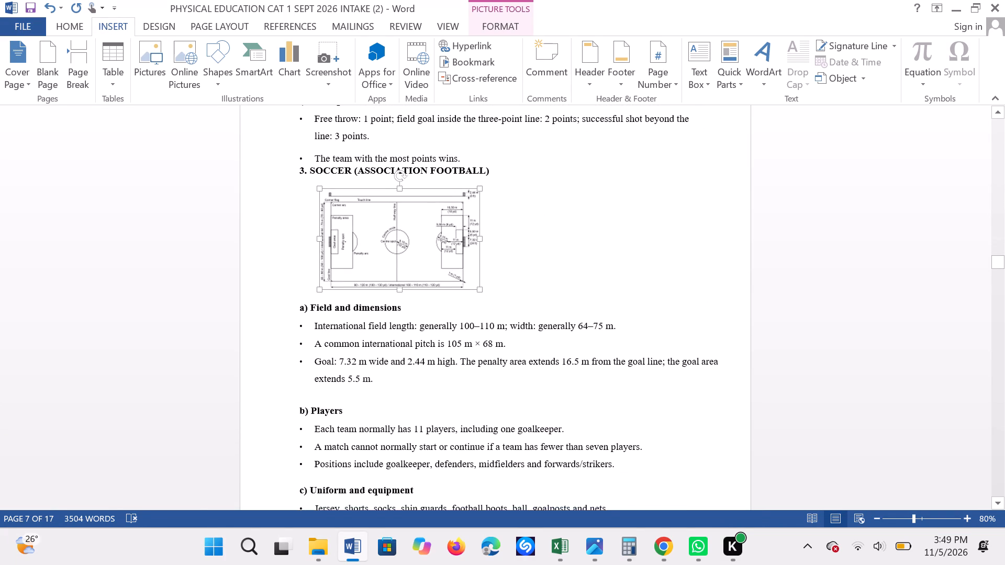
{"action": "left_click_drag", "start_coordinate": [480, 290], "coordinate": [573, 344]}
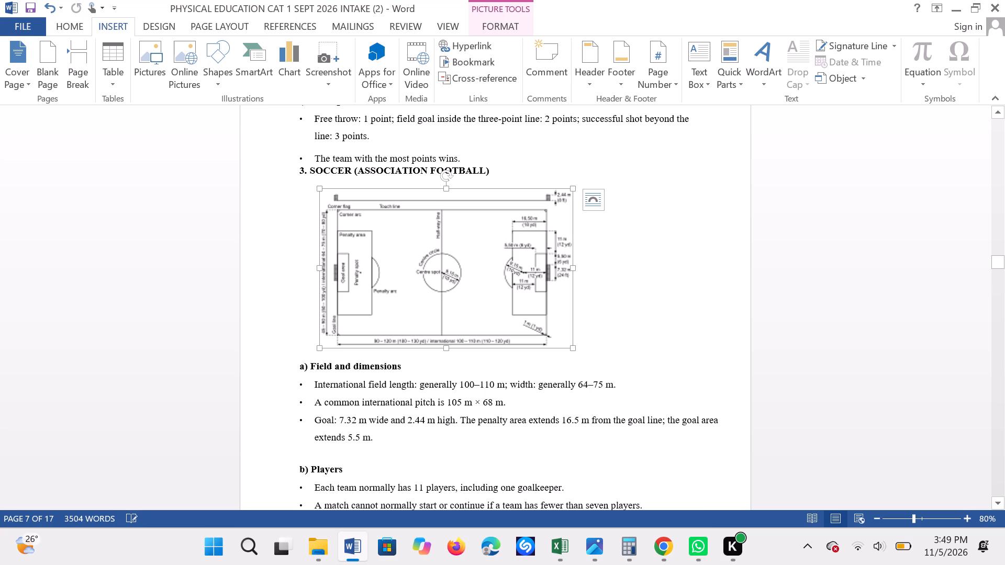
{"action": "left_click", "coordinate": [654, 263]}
Save the Wikipedia pitch diagram image to Downloads as Association_Football_field_diagram_-en.svg with type All Files, and try to open the saved file.
{"action": "key", "text": "alt+Tab"}
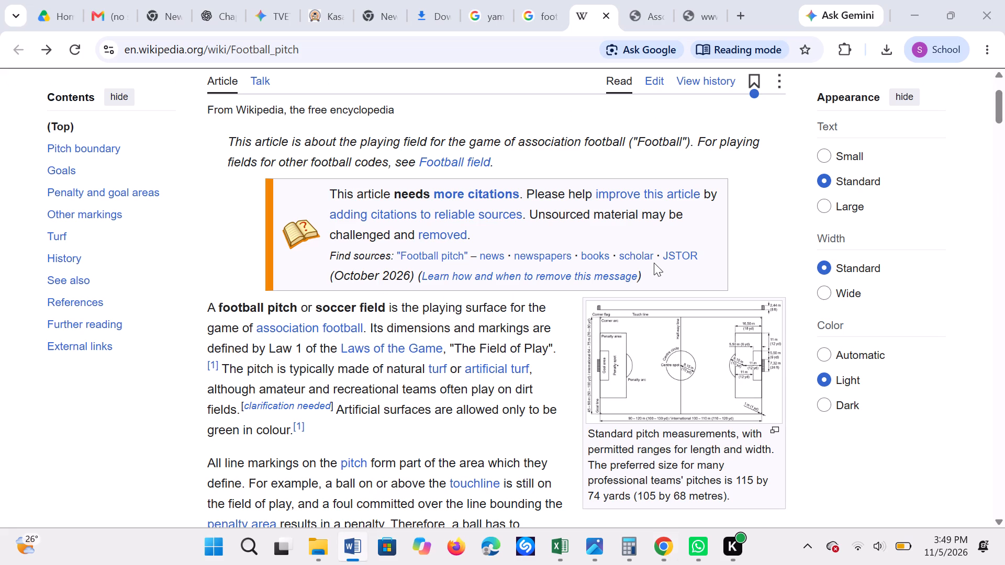
{"action": "right_click", "coordinate": [660, 359]}
{"action": "left_click", "coordinate": [711, 398]}
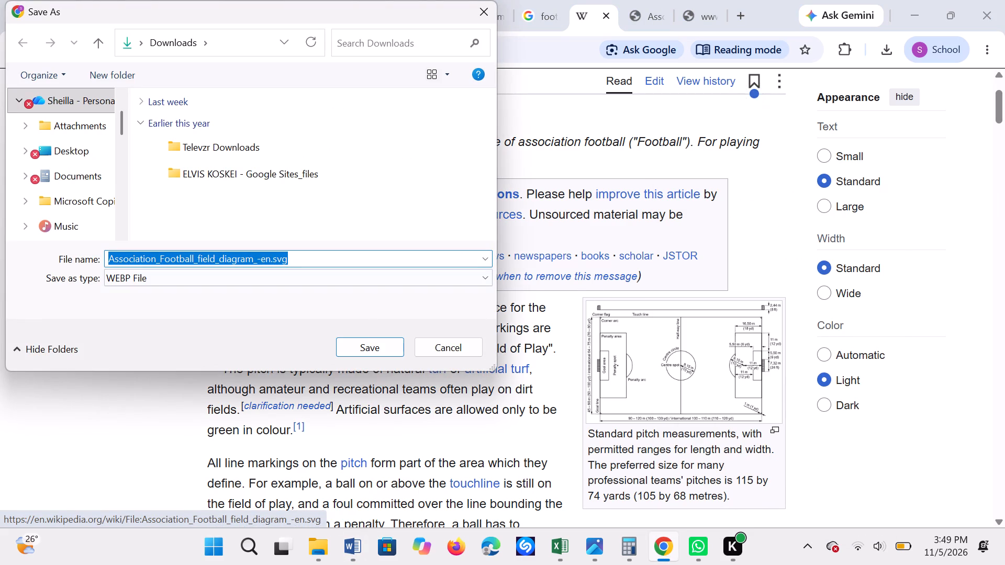
{"action": "left_click", "coordinate": [382, 275]}
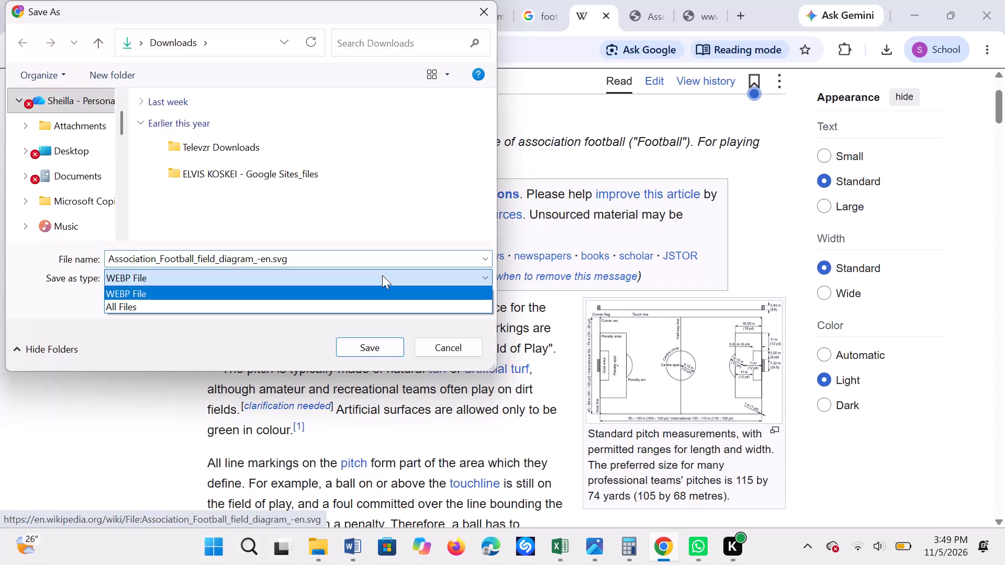
{"action": "left_click", "coordinate": [382, 275]}
{"action": "left_click", "coordinate": [382, 275]}
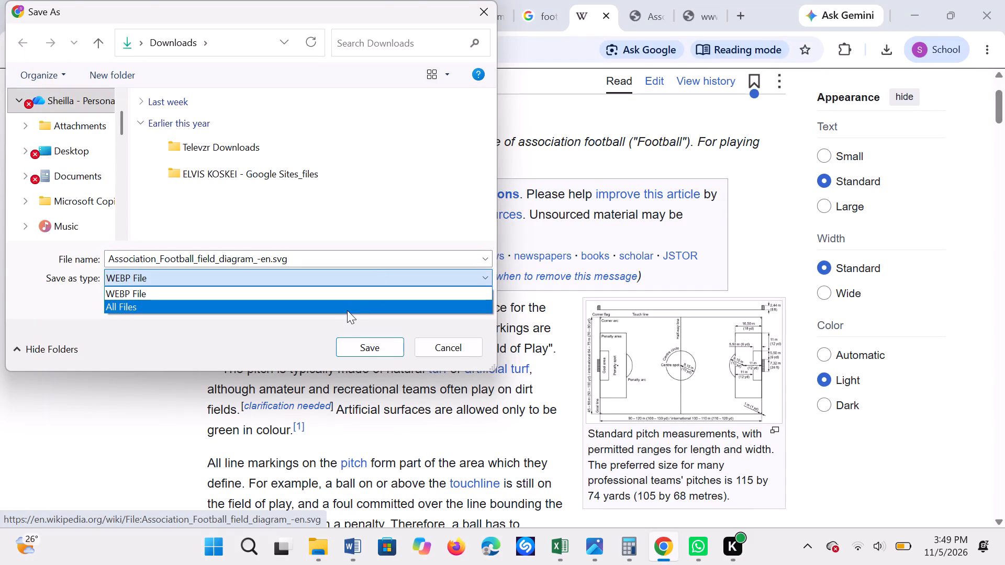
{"action": "left_click", "coordinate": [346, 310]}
{"action": "left_click", "coordinate": [363, 349]}
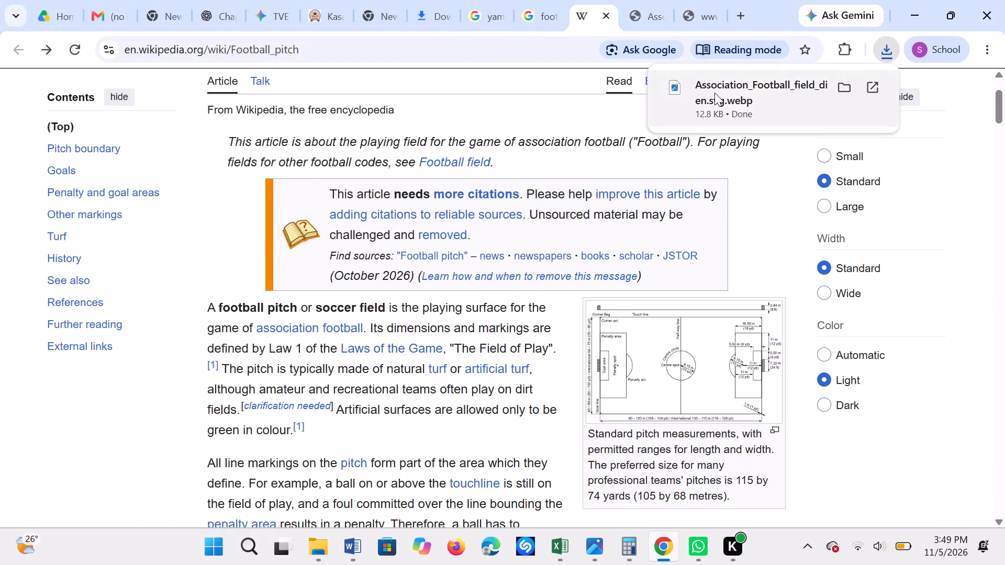
{"action": "left_click", "coordinate": [714, 93]}
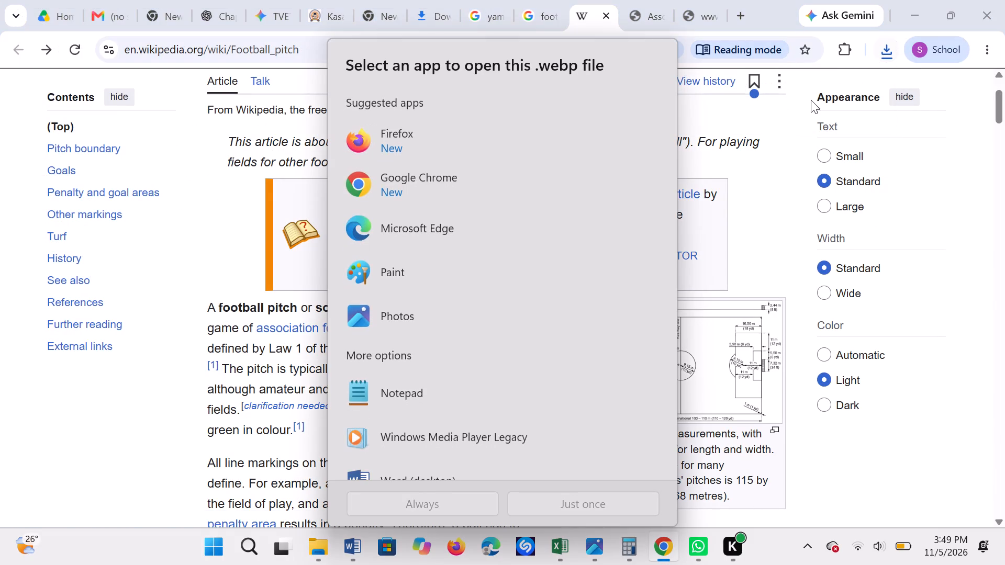
{"action": "left_click", "coordinate": [747, 393]}
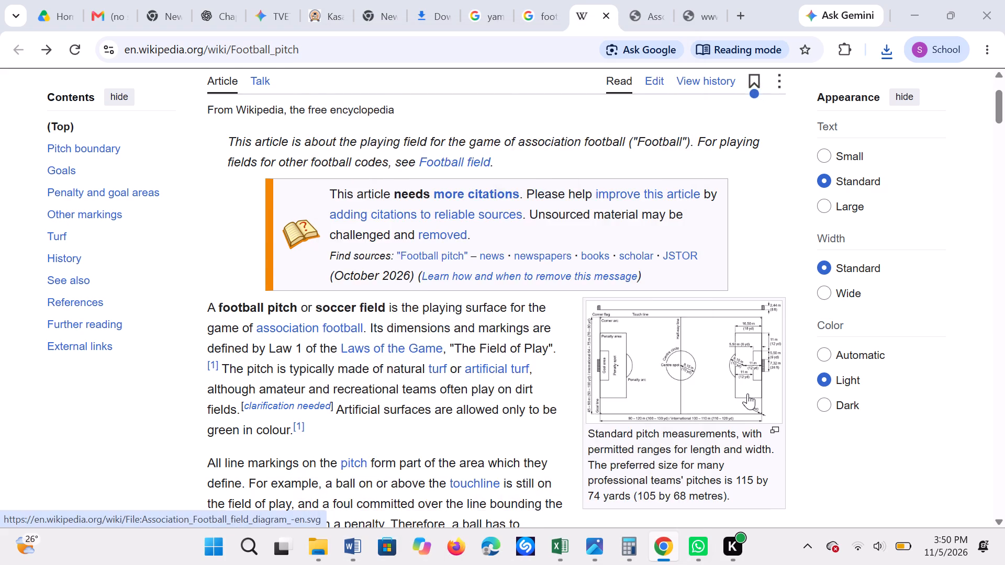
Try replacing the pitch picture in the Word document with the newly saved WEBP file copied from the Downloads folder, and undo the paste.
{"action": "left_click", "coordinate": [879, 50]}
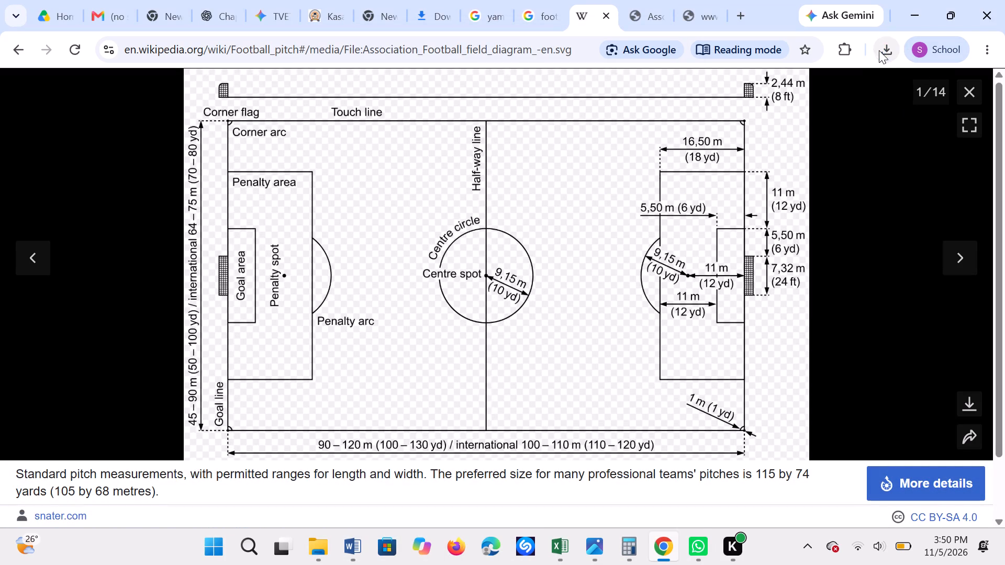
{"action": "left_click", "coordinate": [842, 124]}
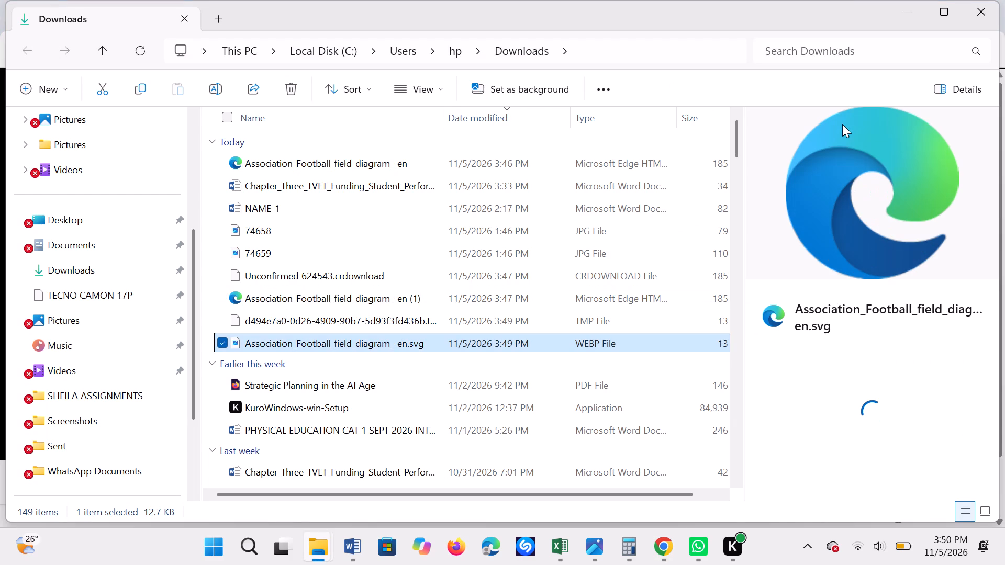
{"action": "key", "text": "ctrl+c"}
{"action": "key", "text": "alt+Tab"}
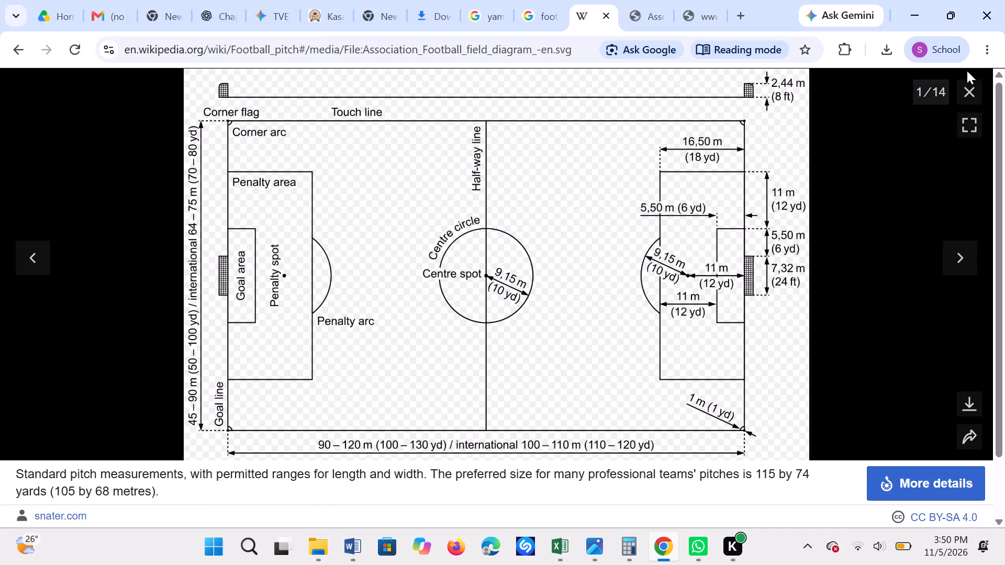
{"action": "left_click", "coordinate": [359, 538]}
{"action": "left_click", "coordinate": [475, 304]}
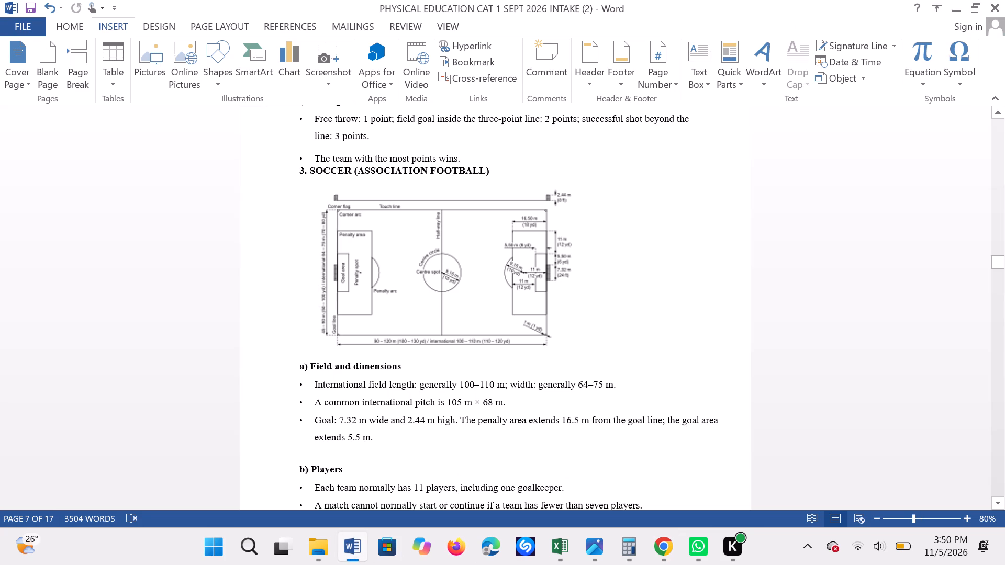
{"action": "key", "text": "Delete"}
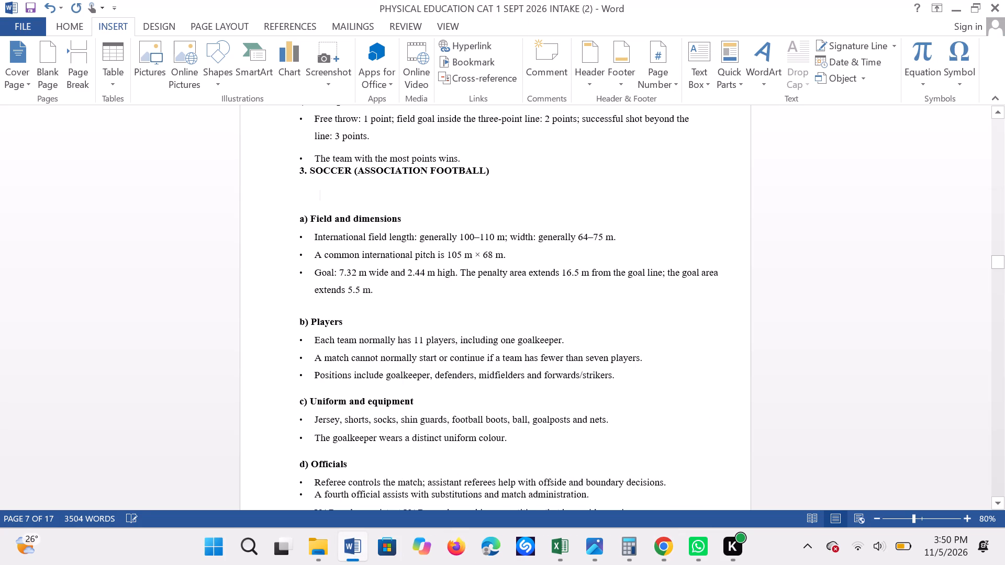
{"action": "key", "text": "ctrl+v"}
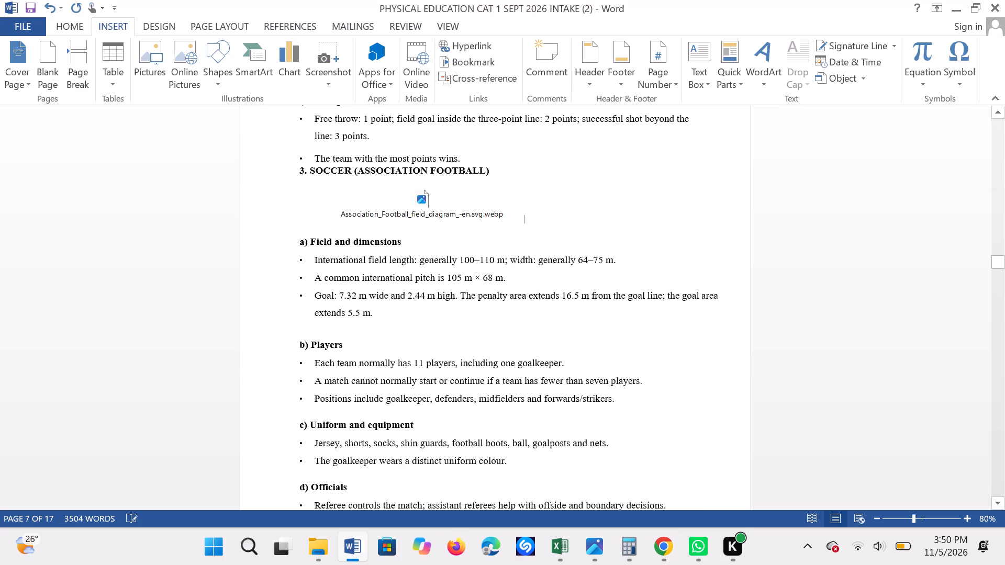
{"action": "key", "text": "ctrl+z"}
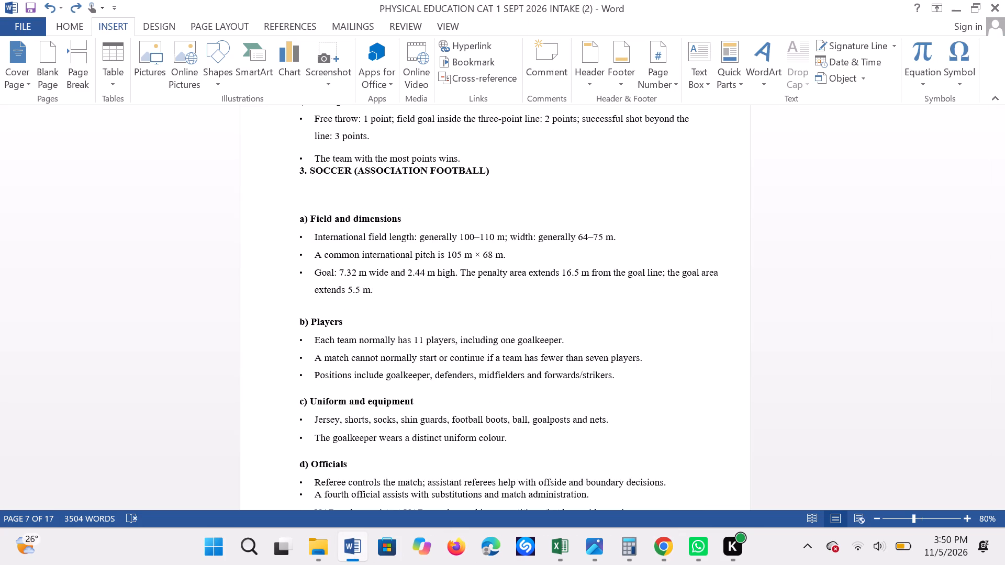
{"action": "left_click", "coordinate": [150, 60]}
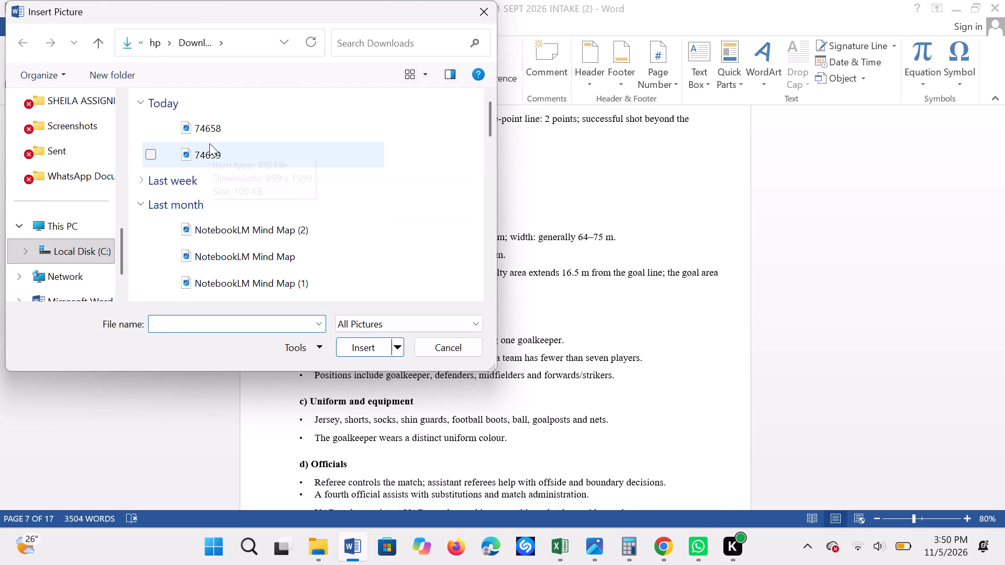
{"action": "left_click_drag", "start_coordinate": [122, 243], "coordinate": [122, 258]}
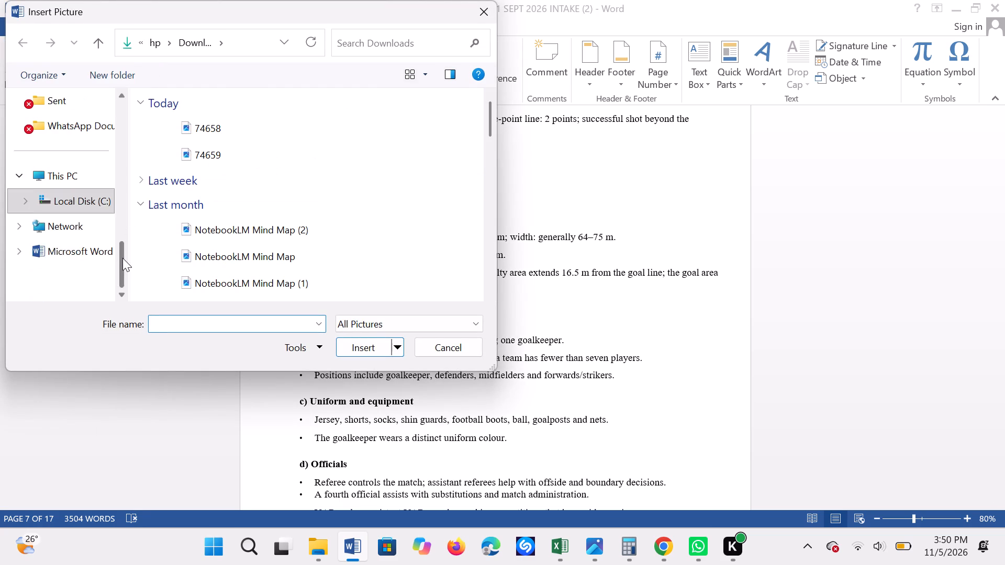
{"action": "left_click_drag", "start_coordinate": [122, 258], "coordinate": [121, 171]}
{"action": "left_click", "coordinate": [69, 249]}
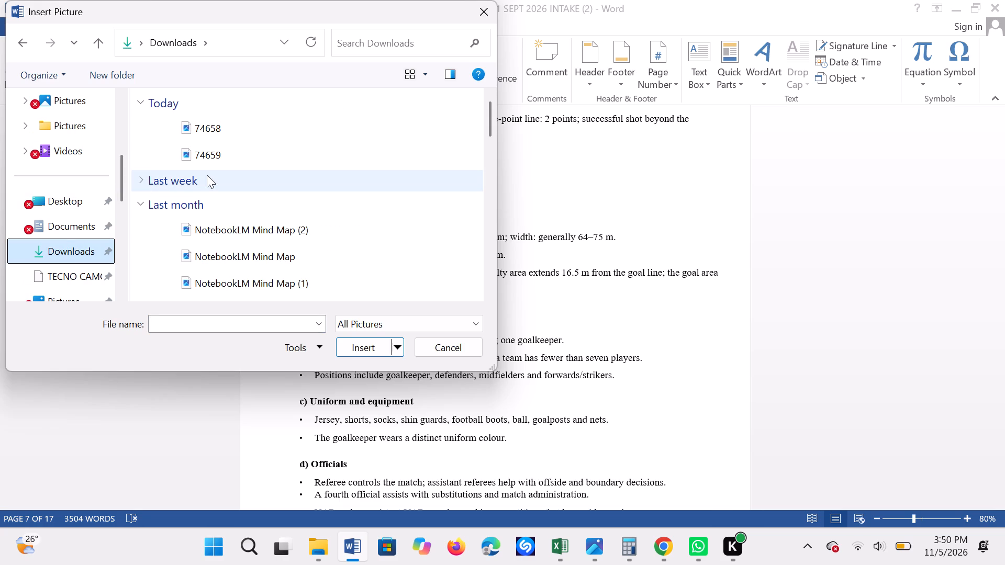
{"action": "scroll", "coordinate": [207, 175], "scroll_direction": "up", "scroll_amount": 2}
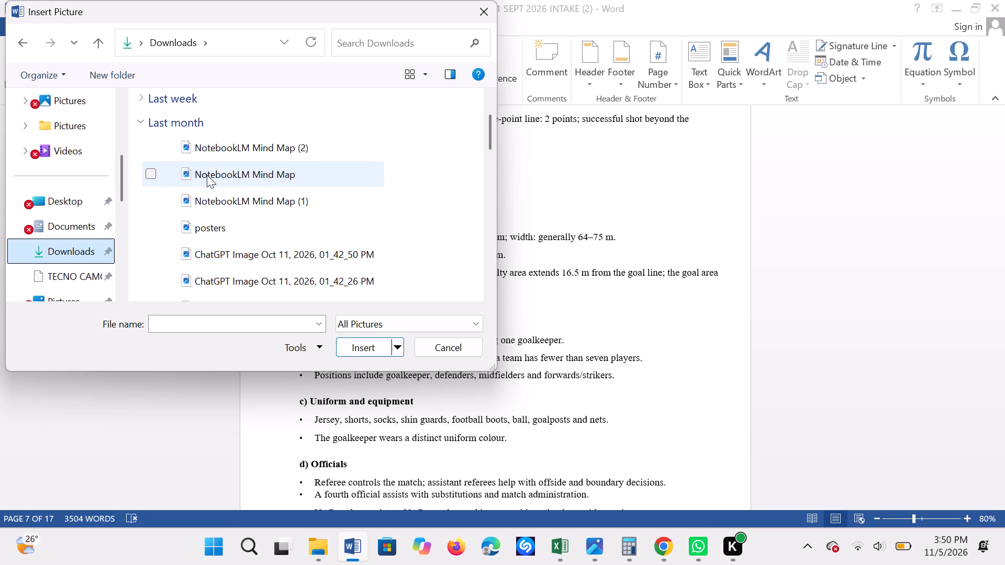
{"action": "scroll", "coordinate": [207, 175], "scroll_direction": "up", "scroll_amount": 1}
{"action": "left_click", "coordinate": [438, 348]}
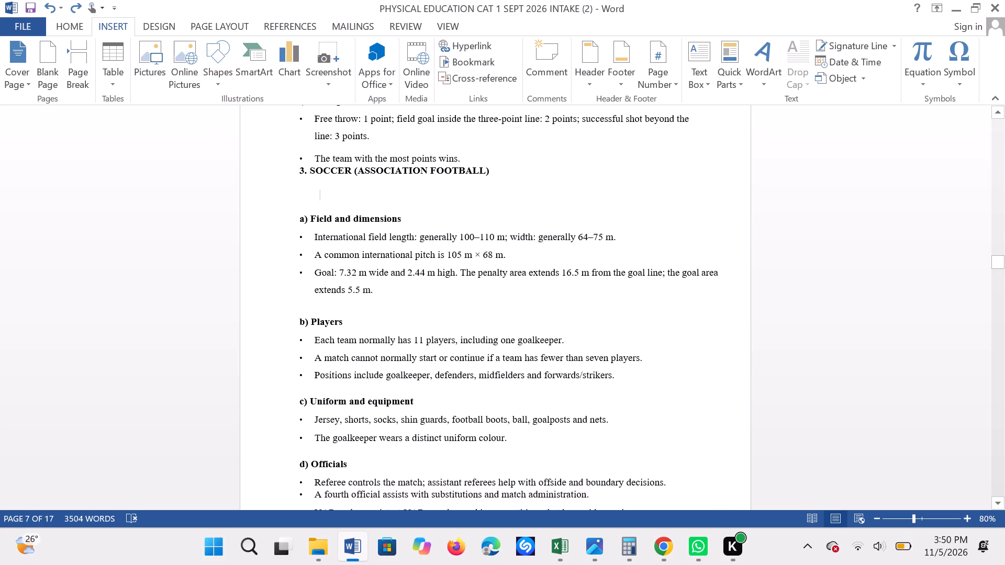
Switch to Chrome and search Google for volleyball court, showing the image results.
{"action": "left_click", "coordinate": [673, 547]}
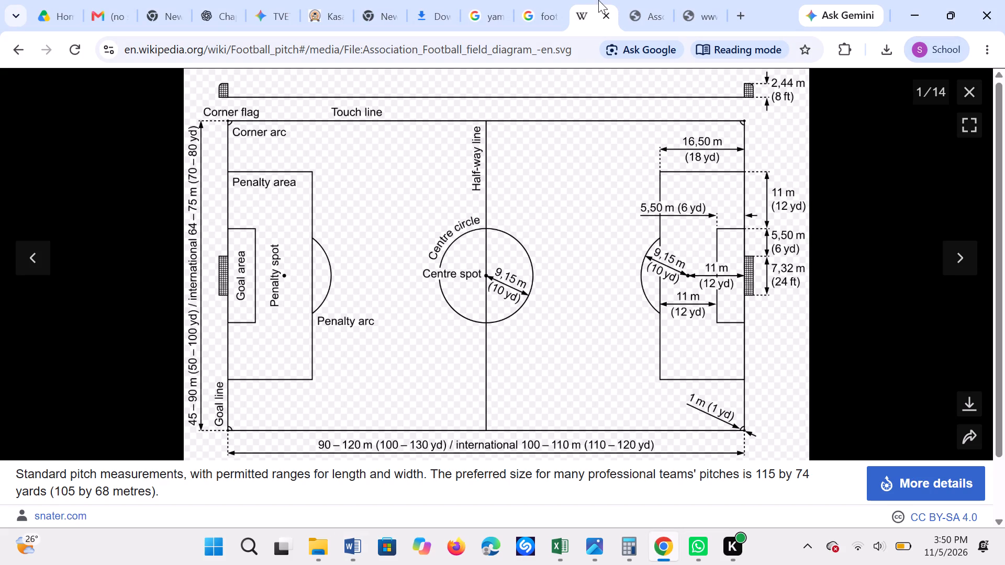
{"action": "left_click", "coordinate": [536, 13]}
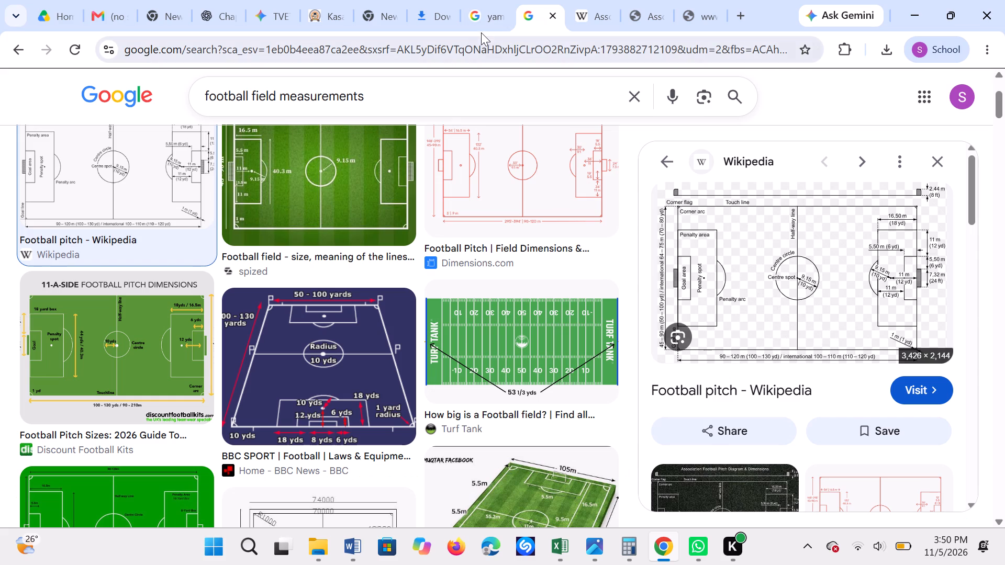
{"action": "left_click", "coordinate": [467, 42]}
{"action": "type", "text": "volle"}
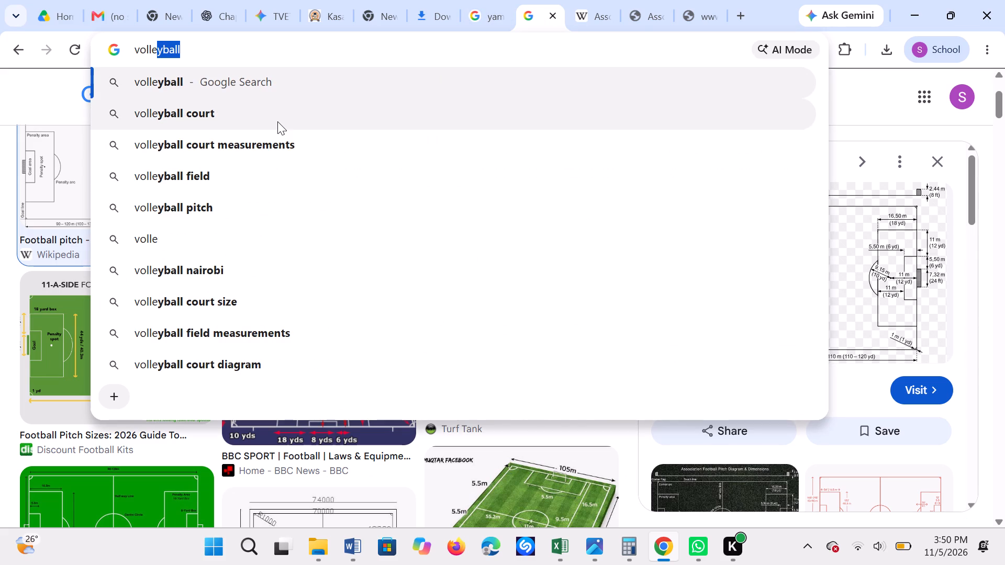
{"action": "left_click", "coordinate": [277, 121]}
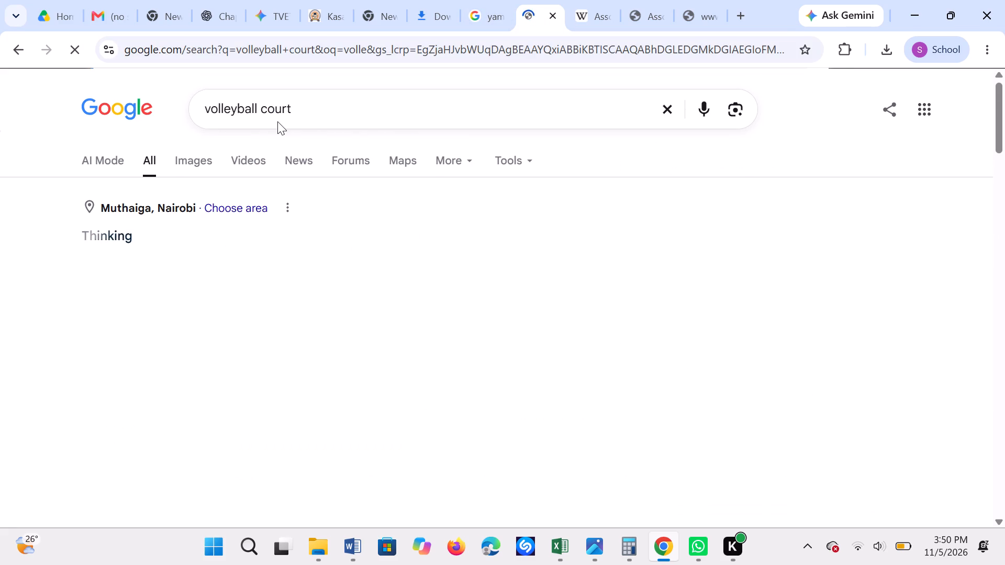
{"action": "left_click", "coordinate": [185, 162]}
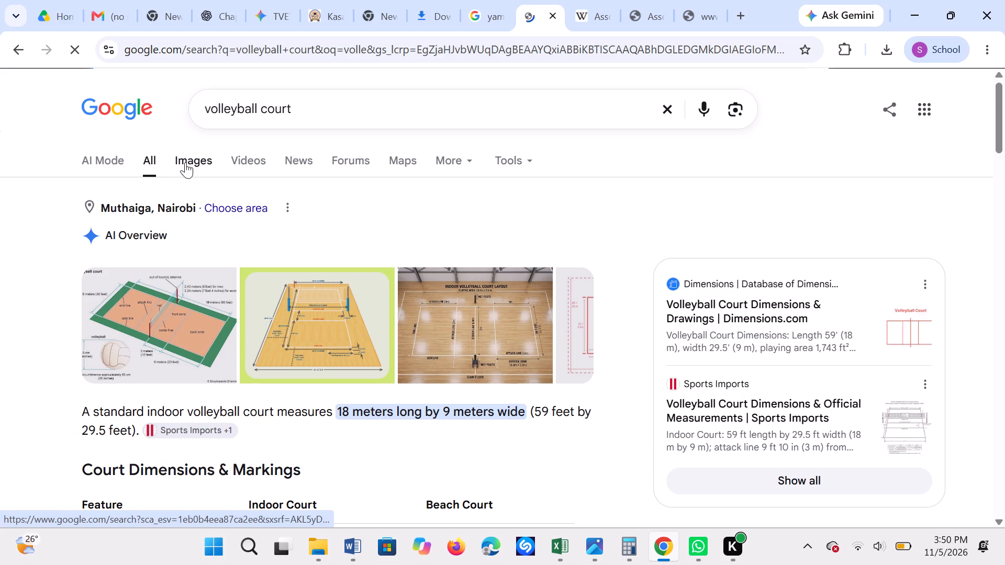
Examine the volleyball court image results for a suitable dimensioned diagram, previewing the VolleyXpert one.
{"action": "scroll", "coordinate": [449, 325], "scroll_direction": "down", "scroll_amount": 1}
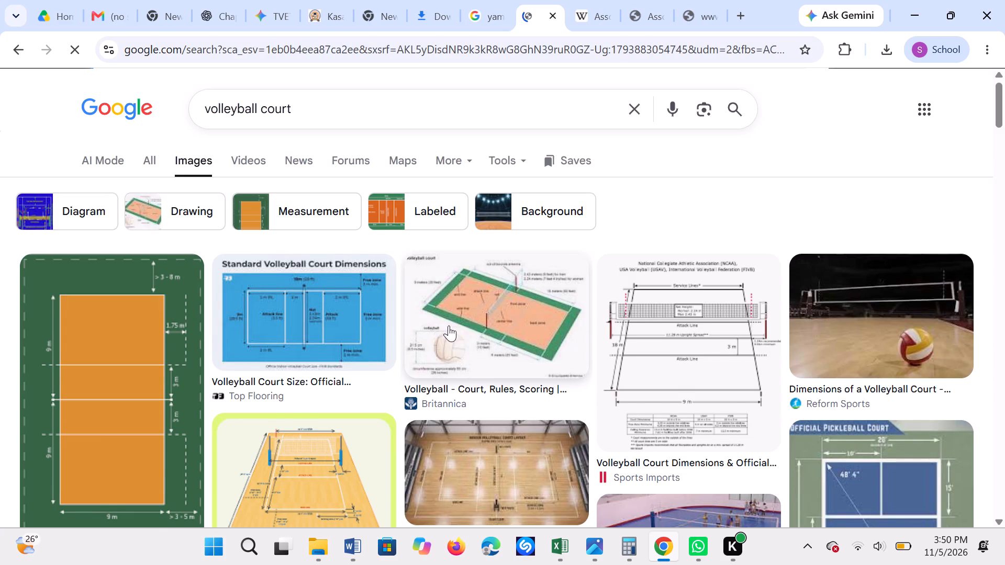
{"action": "scroll", "coordinate": [449, 325], "scroll_direction": "down", "scroll_amount": 4}
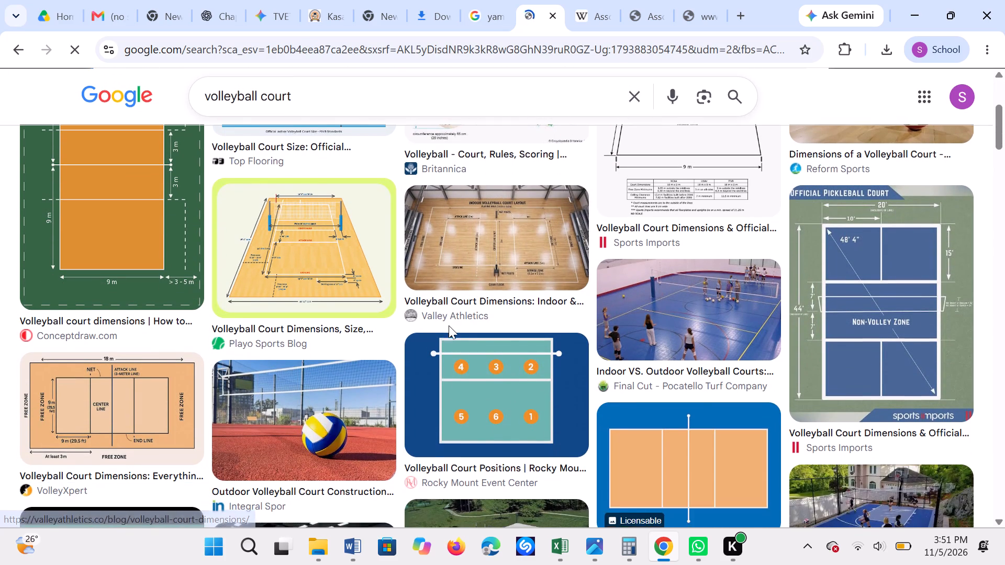
{"action": "scroll", "coordinate": [449, 325], "scroll_direction": "down", "scroll_amount": 1}
{"action": "left_click", "coordinate": [83, 356]}
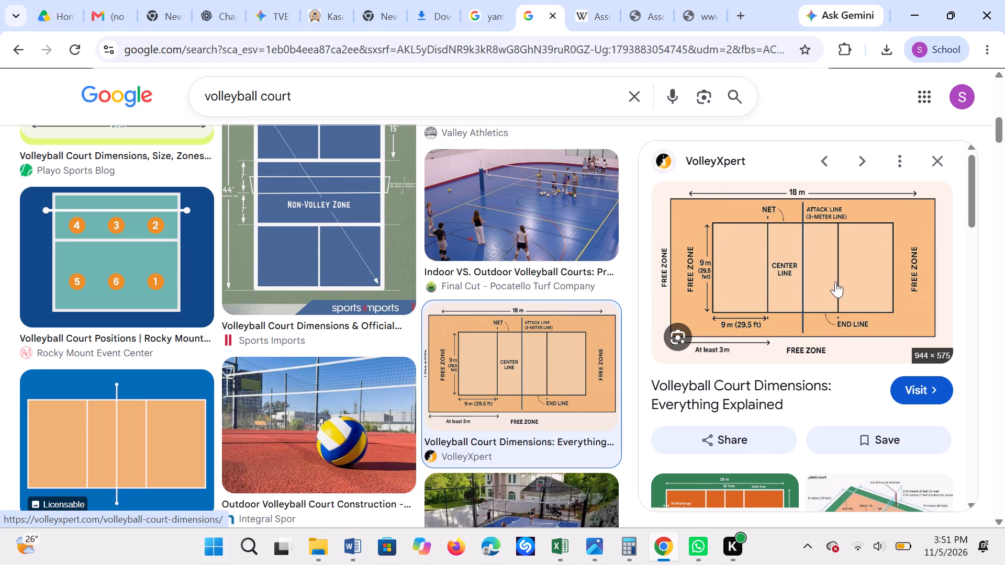
{"action": "scroll", "coordinate": [835, 282], "scroll_direction": "up", "scroll_amount": 2}
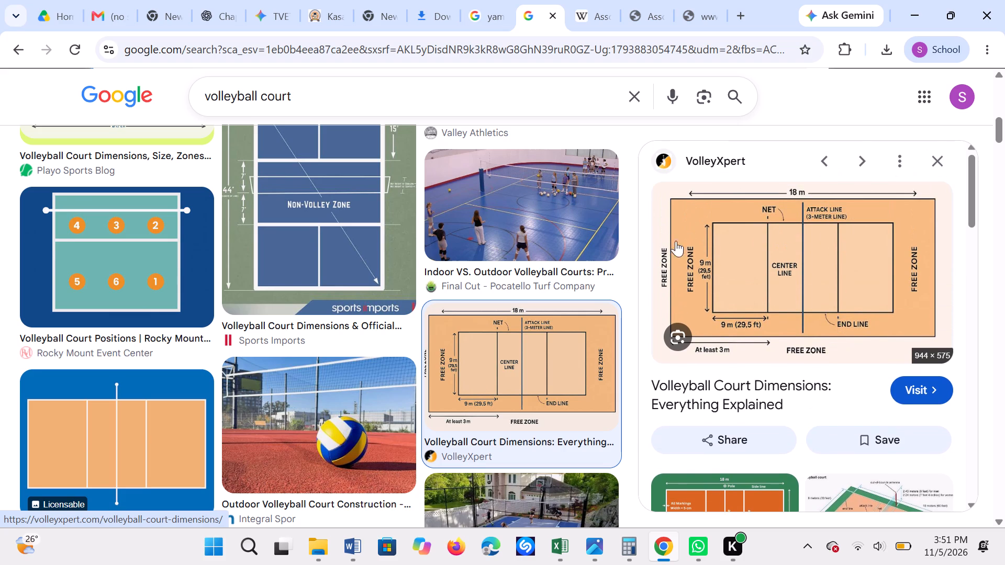
{"action": "scroll", "coordinate": [323, 188], "scroll_direction": "right", "scroll_amount": 2}
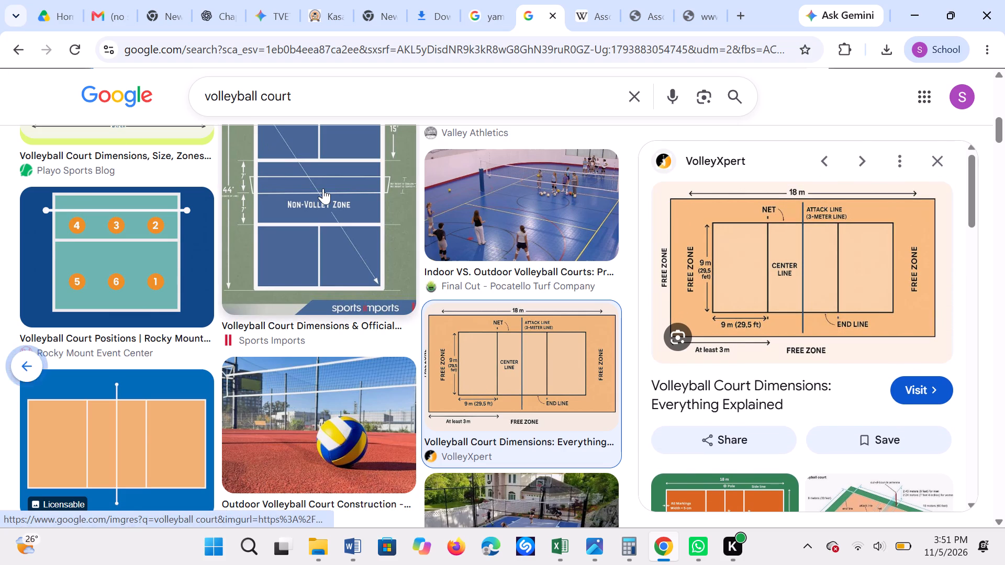
{"action": "left_click", "coordinate": [947, 171]}
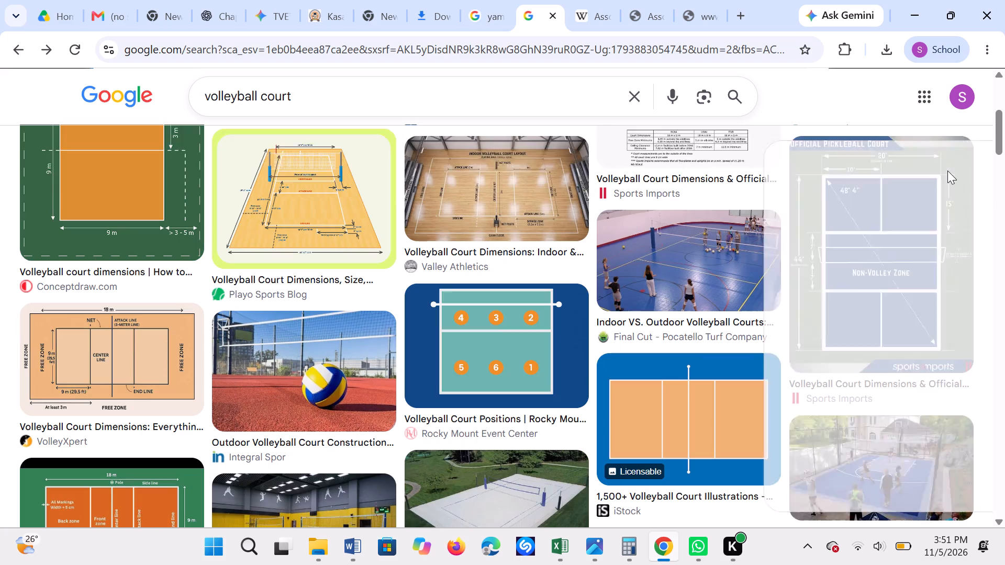
{"action": "scroll", "coordinate": [676, 235], "scroll_direction": "up", "scroll_amount": 3}
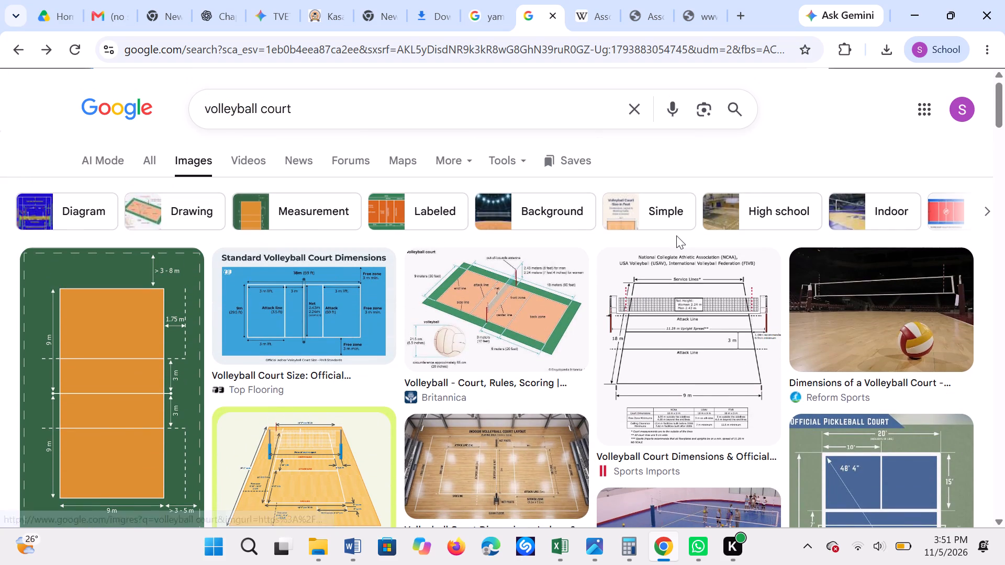
{"action": "scroll", "coordinate": [676, 235], "scroll_direction": "down", "scroll_amount": 2}
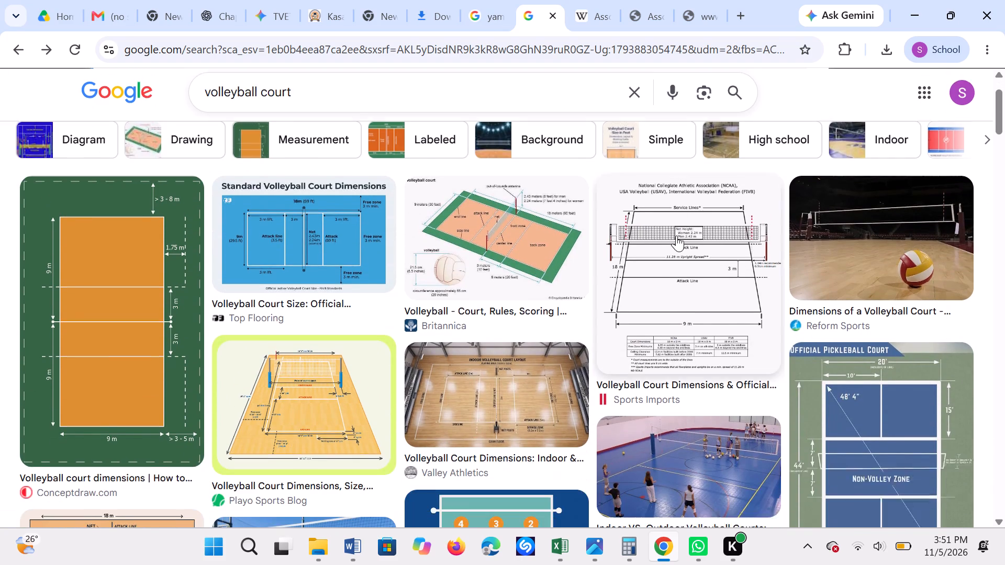
{"action": "scroll", "coordinate": [676, 235], "scroll_direction": "down", "scroll_amount": 2}
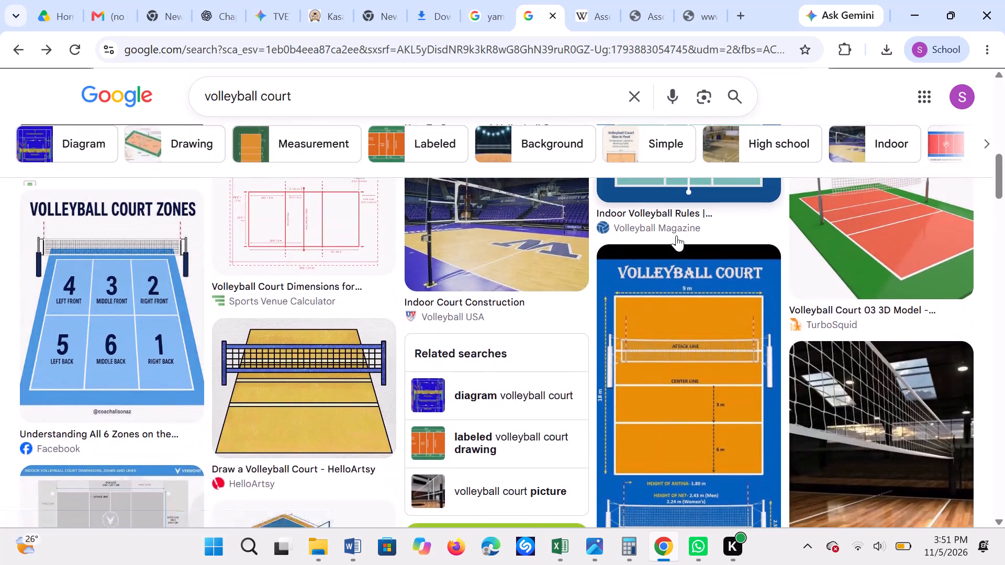
Save the Sports Venue Calculator volleyball court dimensions diagram to Downloads as a PNG image named images.
{"action": "left_click", "coordinate": [276, 281]}
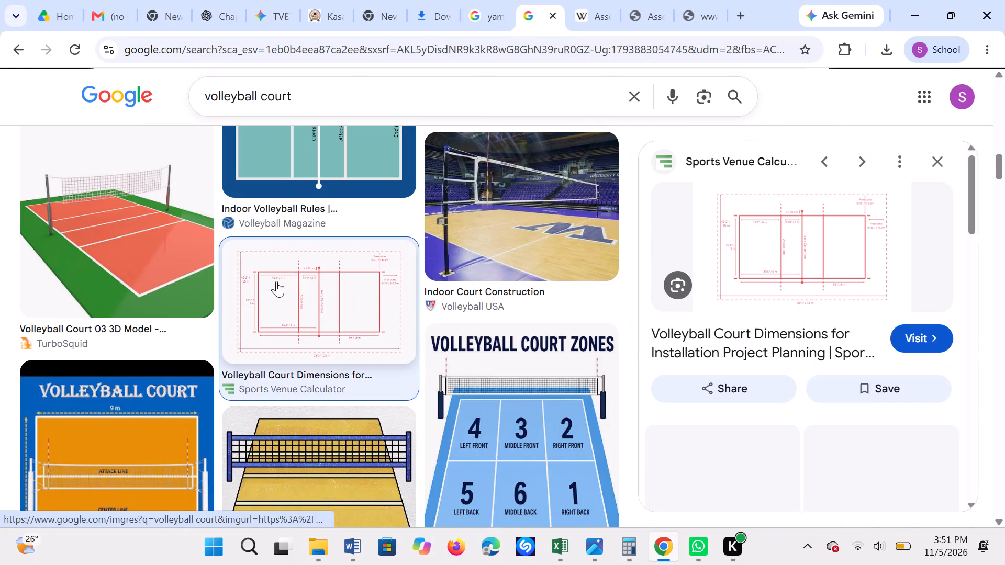
{"action": "right_click", "coordinate": [768, 229]}
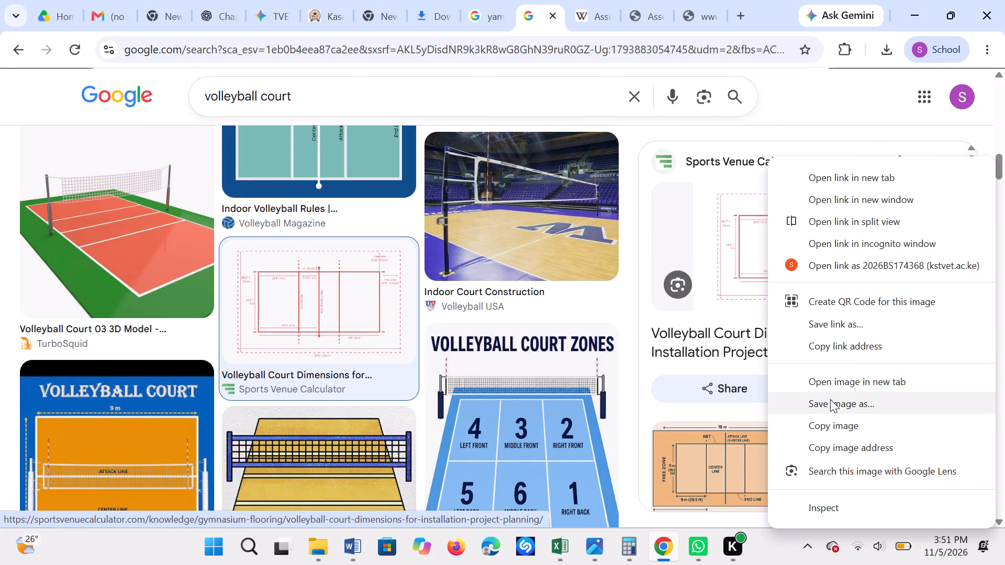
{"action": "left_click", "coordinate": [829, 404]}
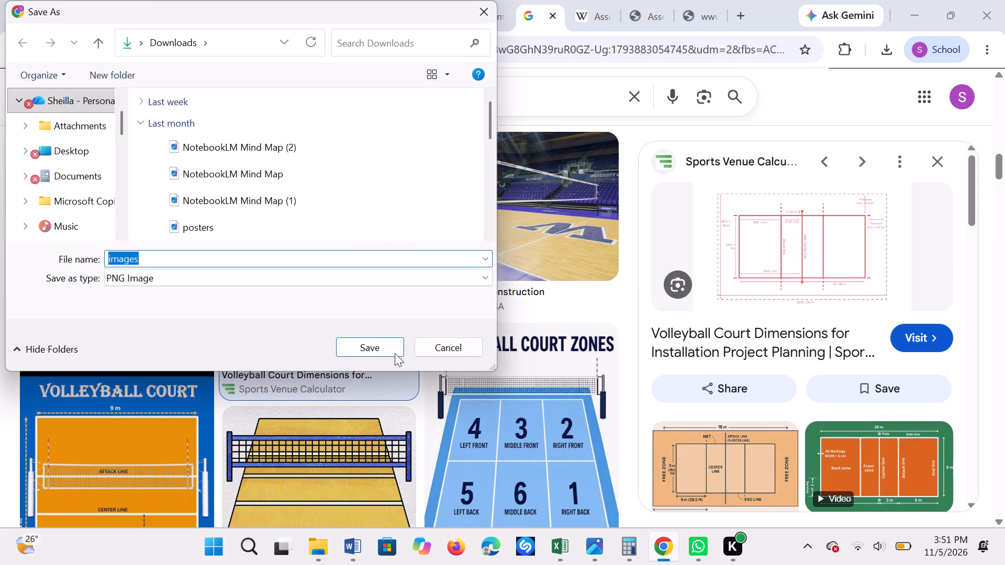
{"action": "left_click", "coordinate": [358, 344]}
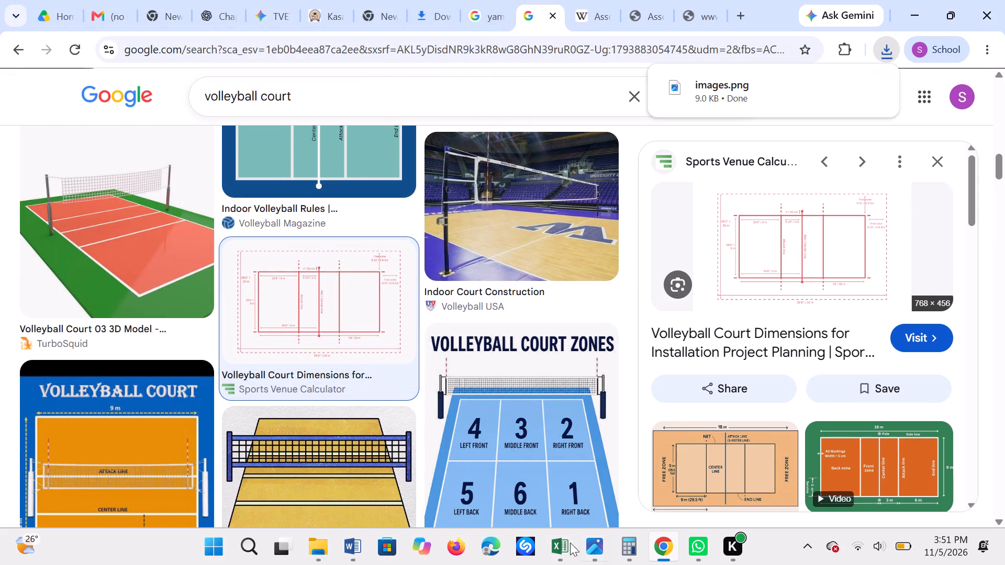
Switch to the Word document and place the insertion point in the blank space beneath the 4. VOLLEYBALL heading.
{"action": "left_click", "coordinate": [678, 556]}
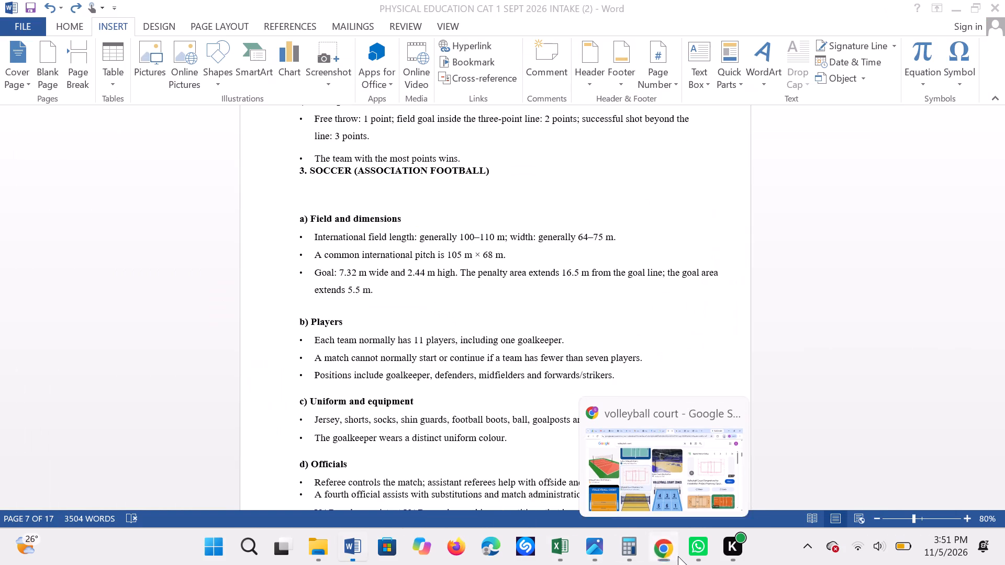
{"action": "scroll", "coordinate": [540, 190], "scroll_direction": "up", "scroll_amount": 8}
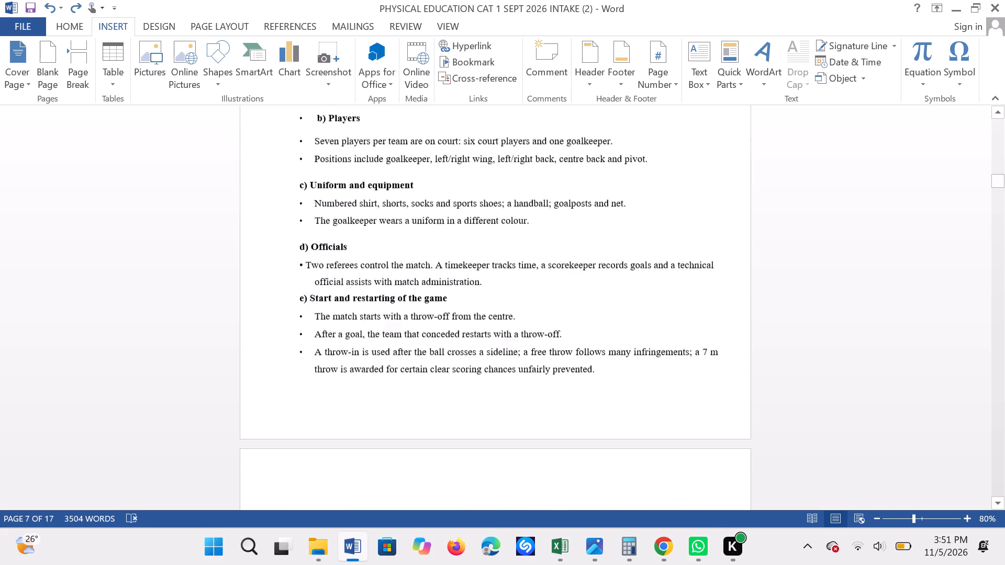
{"action": "scroll", "coordinate": [540, 190], "scroll_direction": "up", "scroll_amount": 3}
{"action": "right_click", "coordinate": [540, 190]}
{"action": "scroll", "coordinate": [540, 190], "scroll_direction": "up", "scroll_amount": 1}
{"action": "scroll", "coordinate": [540, 190], "scroll_direction": "down", "scroll_amount": 2}
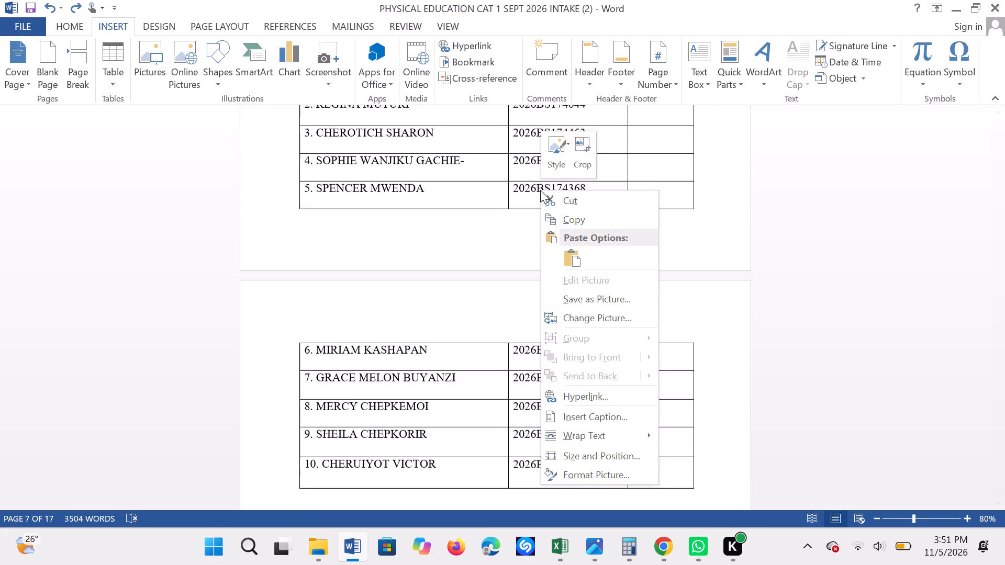
{"action": "scroll", "coordinate": [540, 190], "scroll_direction": "down", "scroll_amount": 5}
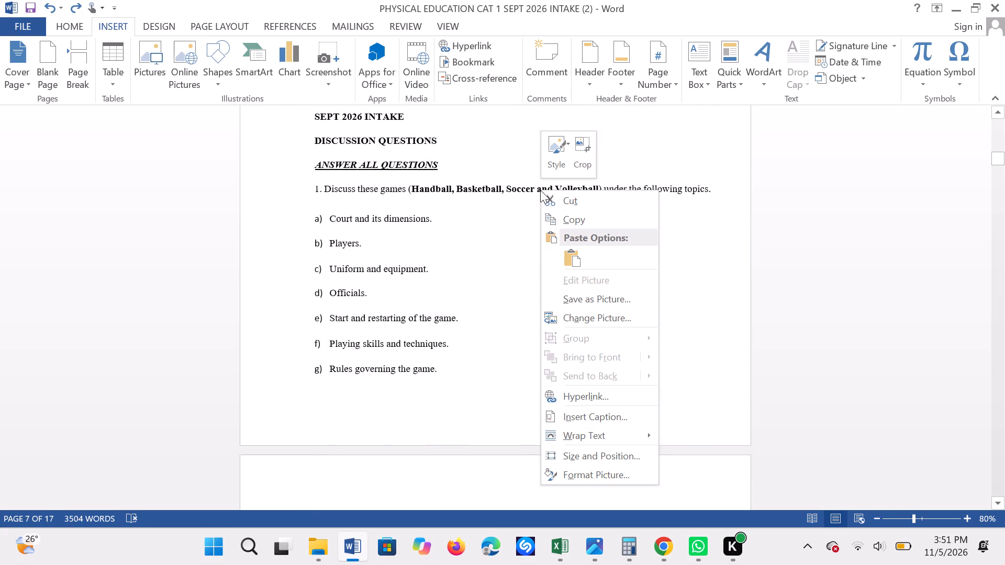
{"action": "scroll", "coordinate": [540, 190], "scroll_direction": "down", "scroll_amount": 3}
{"action": "left_click", "coordinate": [469, 362]}
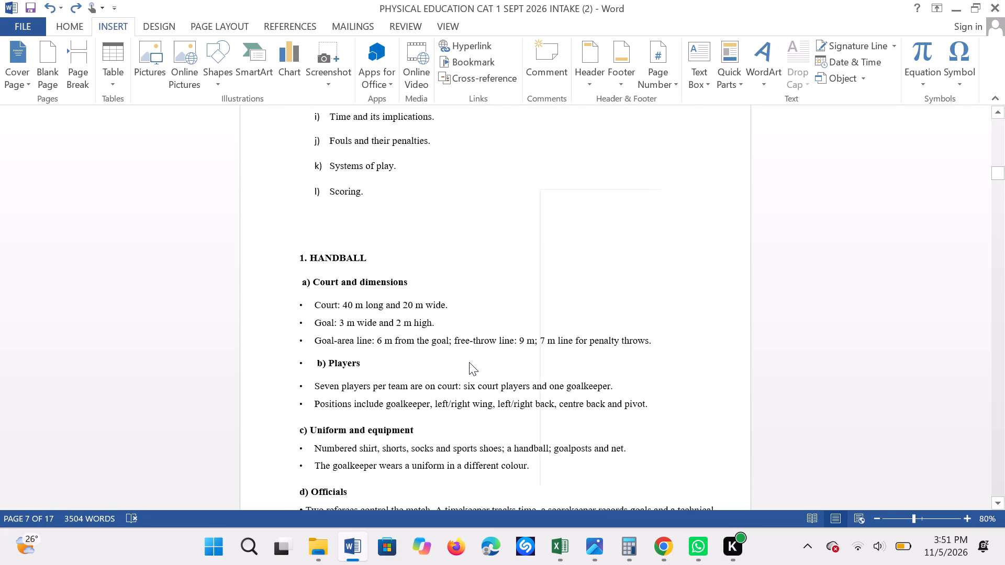
{"action": "scroll", "coordinate": [469, 362], "scroll_direction": "down", "scroll_amount": 8}
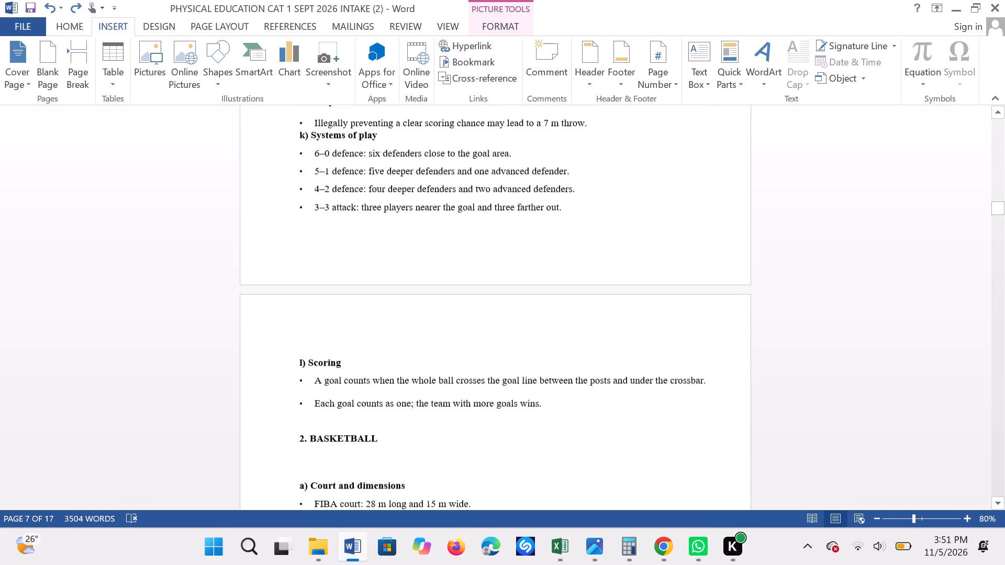
{"action": "scroll", "coordinate": [469, 362], "scroll_direction": "down", "scroll_amount": 5}
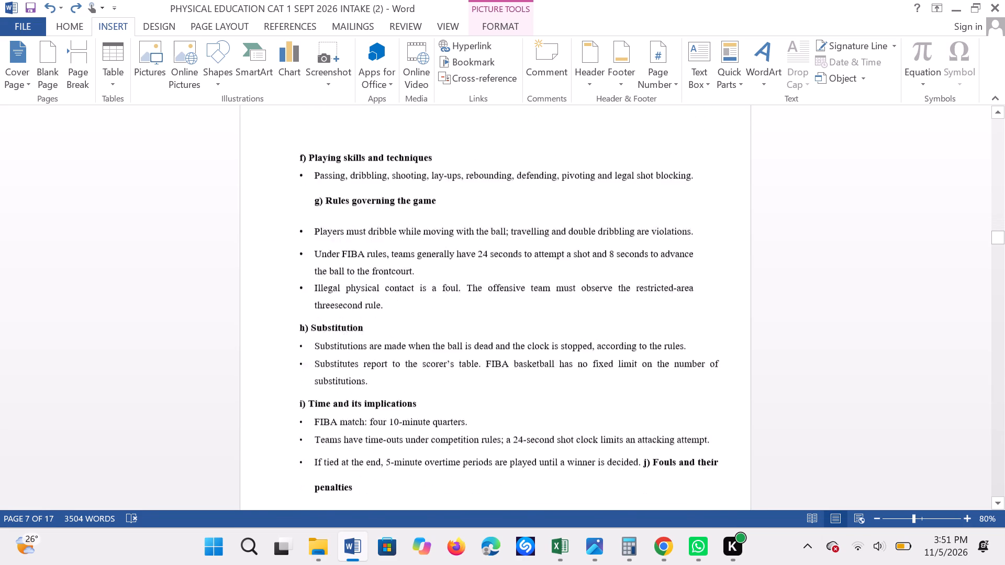
{"action": "scroll", "coordinate": [469, 362], "scroll_direction": "down", "scroll_amount": 5}
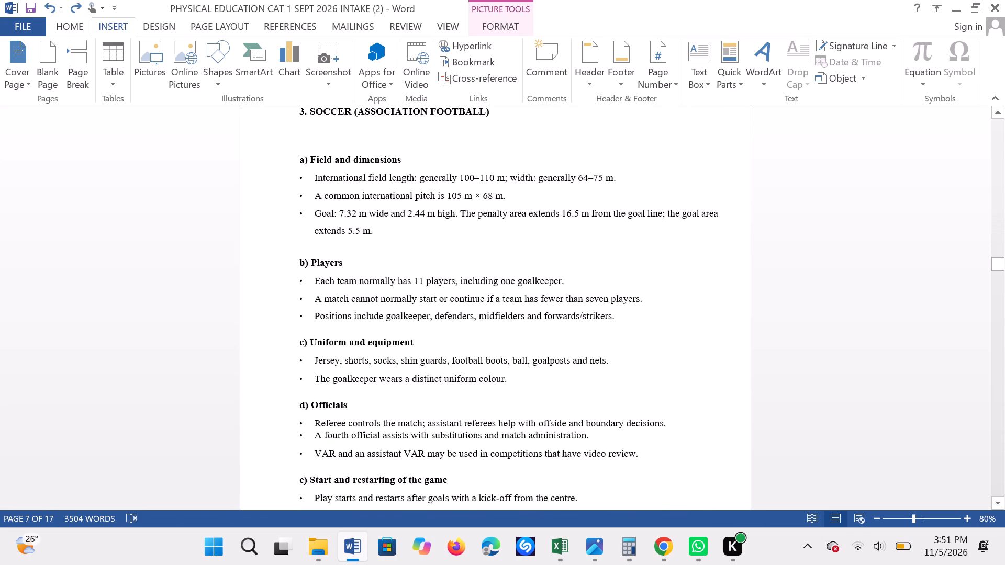
{"action": "scroll", "coordinate": [469, 362], "scroll_direction": "down", "scroll_amount": 5}
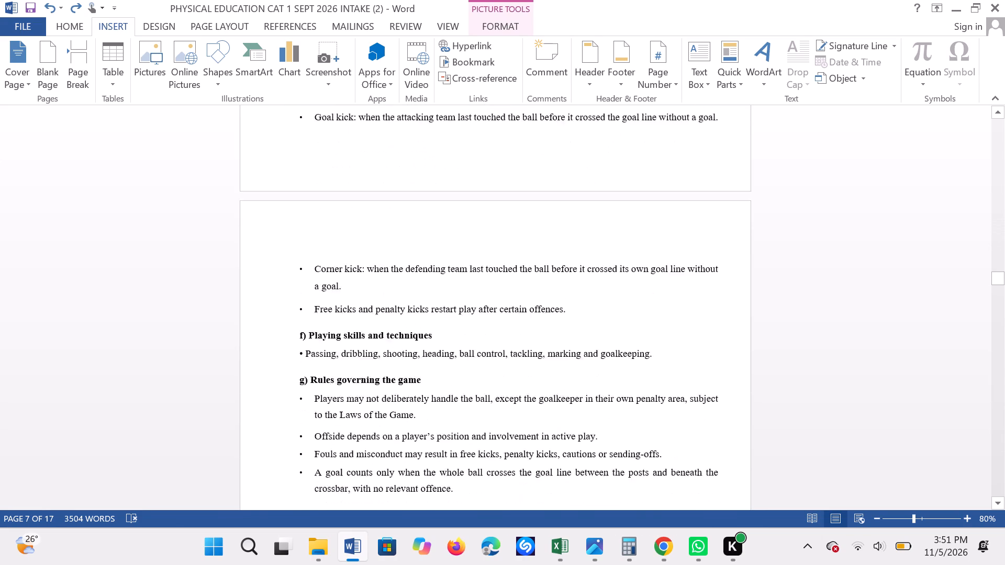
{"action": "scroll", "coordinate": [469, 362], "scroll_direction": "down", "scroll_amount": 5}
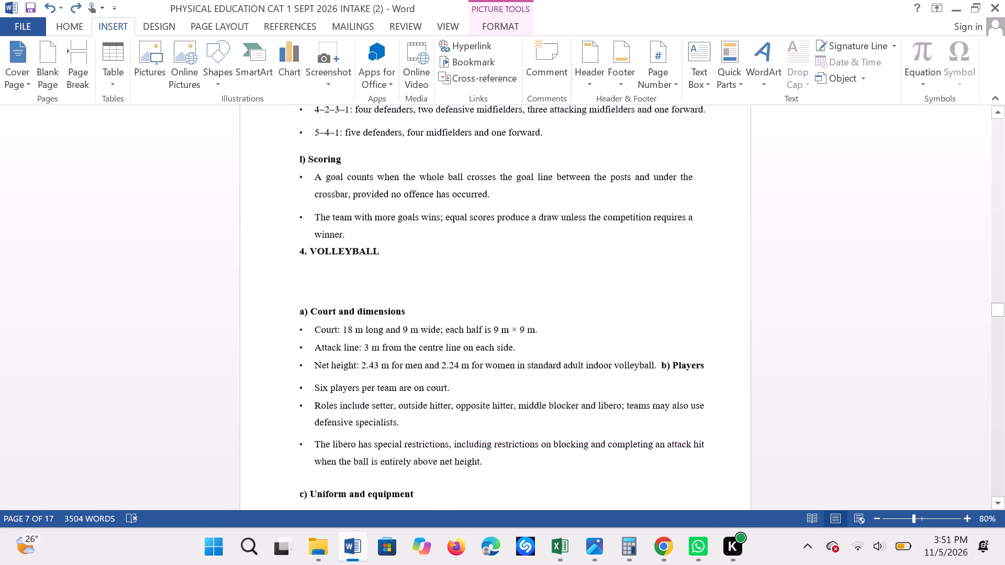
{"action": "scroll", "coordinate": [469, 362], "scroll_direction": "down", "scroll_amount": 1}
{"action": "left_click", "coordinate": [349, 278]}
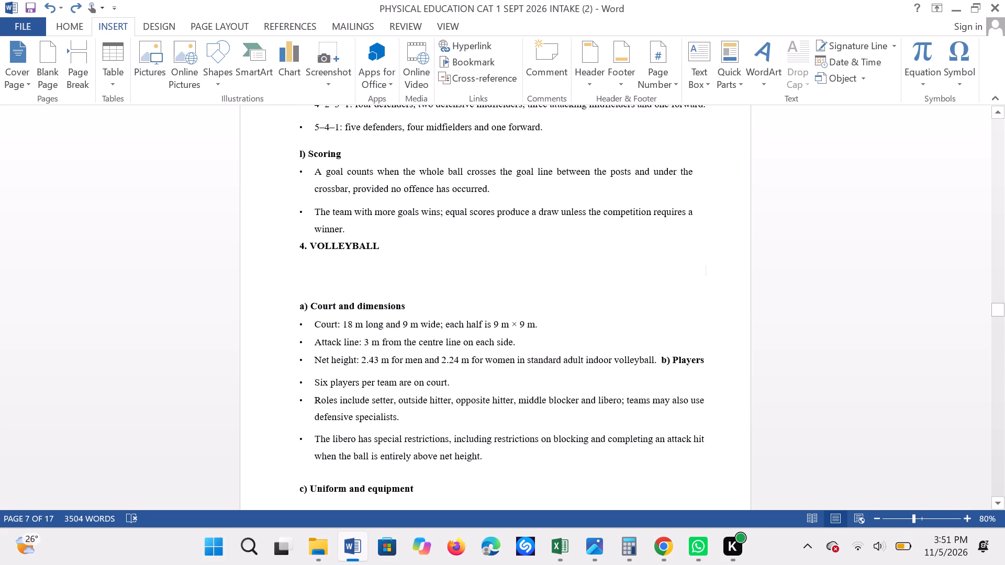
{"action": "left_click", "coordinate": [349, 278]}
{"action": "left_click", "coordinate": [327, 281]}
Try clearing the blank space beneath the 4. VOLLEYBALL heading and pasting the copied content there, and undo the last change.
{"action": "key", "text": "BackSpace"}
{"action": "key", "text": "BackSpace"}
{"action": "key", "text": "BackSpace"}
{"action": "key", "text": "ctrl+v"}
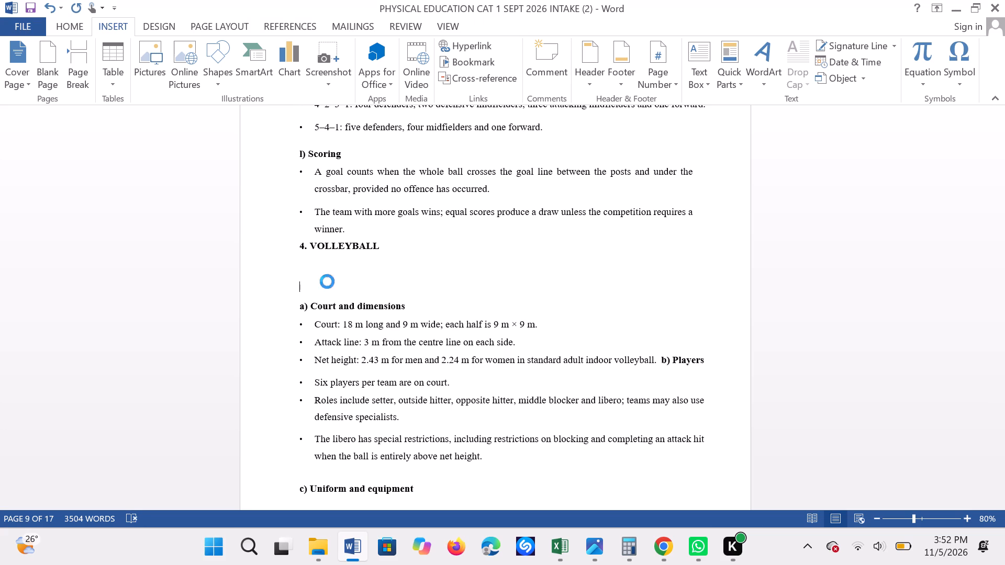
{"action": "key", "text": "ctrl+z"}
Insert the picture named images from the Downloads folder beneath the 4. VOLLEYBALL heading.
{"action": "left_click", "coordinate": [149, 58]}
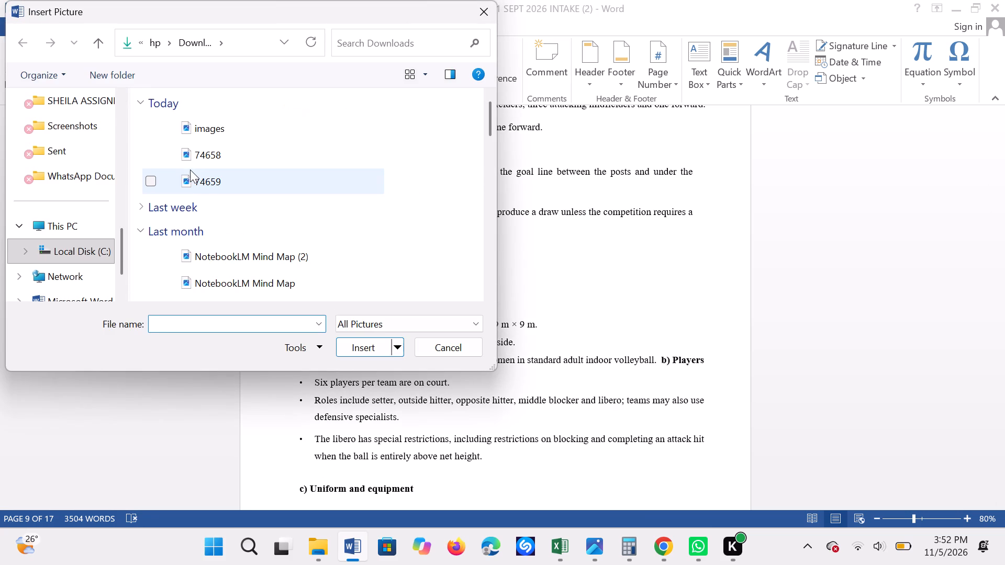
{"action": "left_click", "coordinate": [213, 123]}
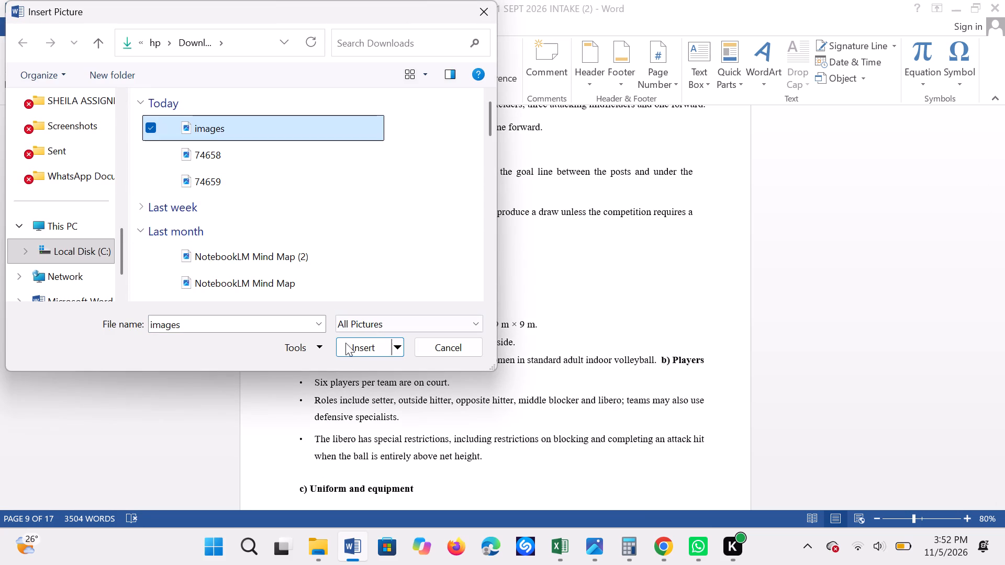
{"action": "left_click", "coordinate": [363, 345]}
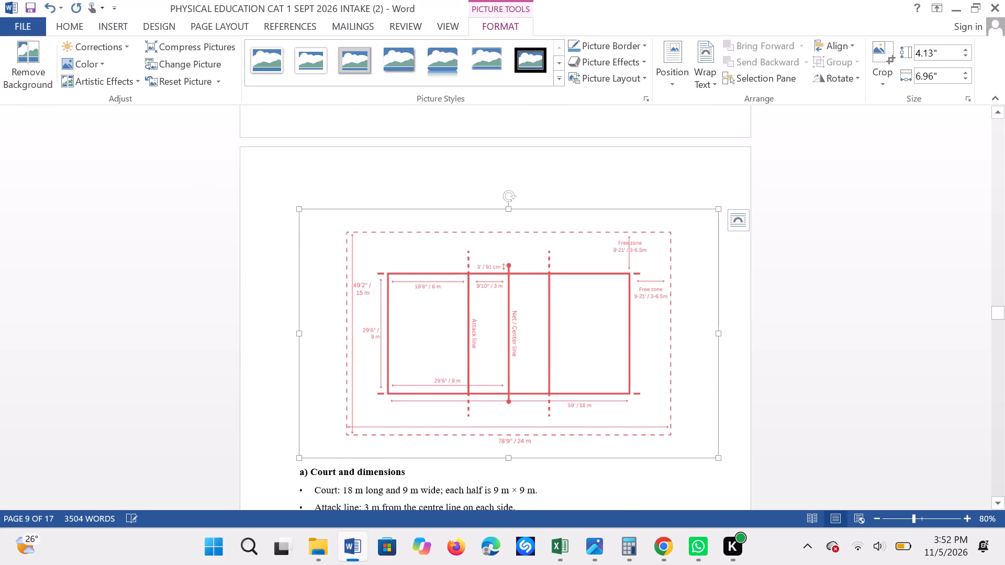
Shrink the volleyball court picture proportionally to about 2.53 inches high by 4.26 inches wide.
{"action": "left_click_drag", "start_coordinate": [720, 458], "coordinate": [633, 385]}
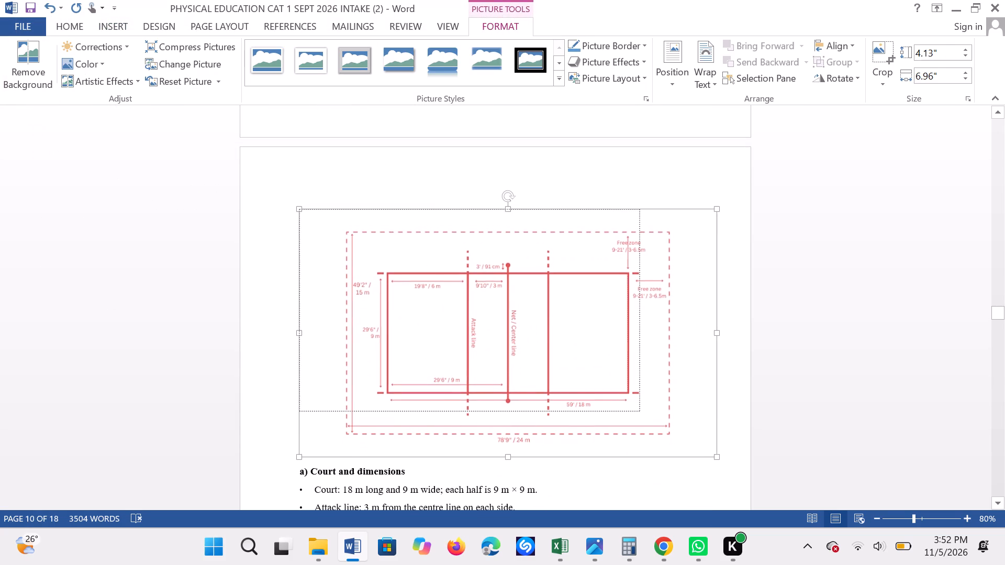
{"action": "left_click_drag", "start_coordinate": [633, 385], "coordinate": [556, 313]}
Review the soccer, basketball and handball sections above for places still lacking a court diagram.
{"action": "scroll", "coordinate": [556, 313], "scroll_direction": "up", "scroll_amount": 1}
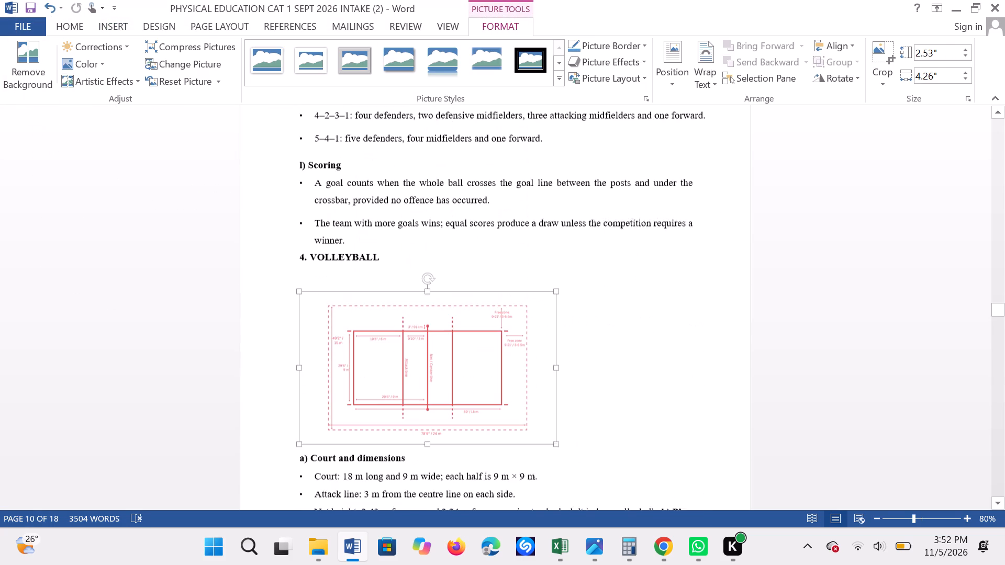
{"action": "scroll", "coordinate": [556, 313], "scroll_direction": "up", "scroll_amount": 2}
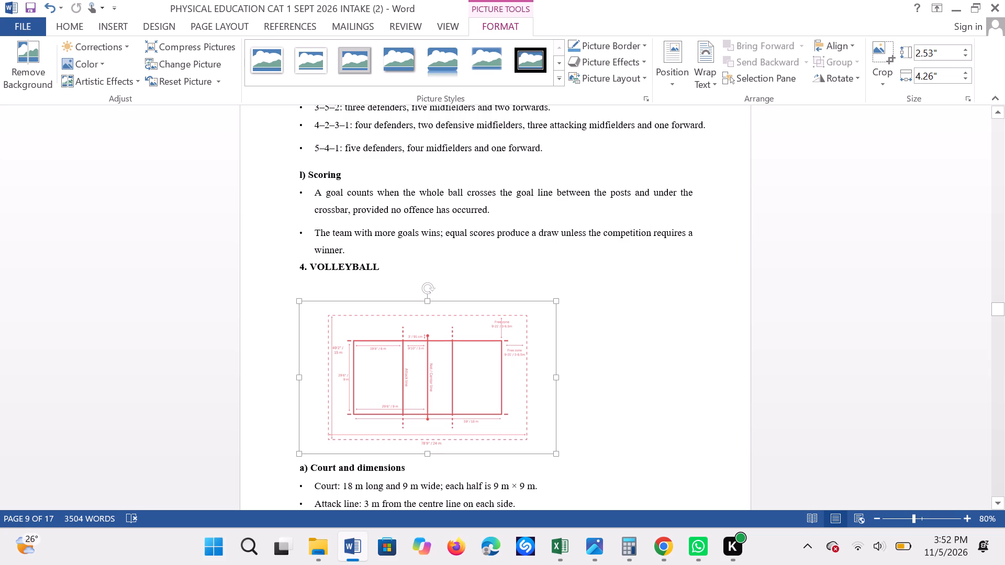
{"action": "scroll", "coordinate": [438, 329], "scroll_direction": "up", "scroll_amount": 6}
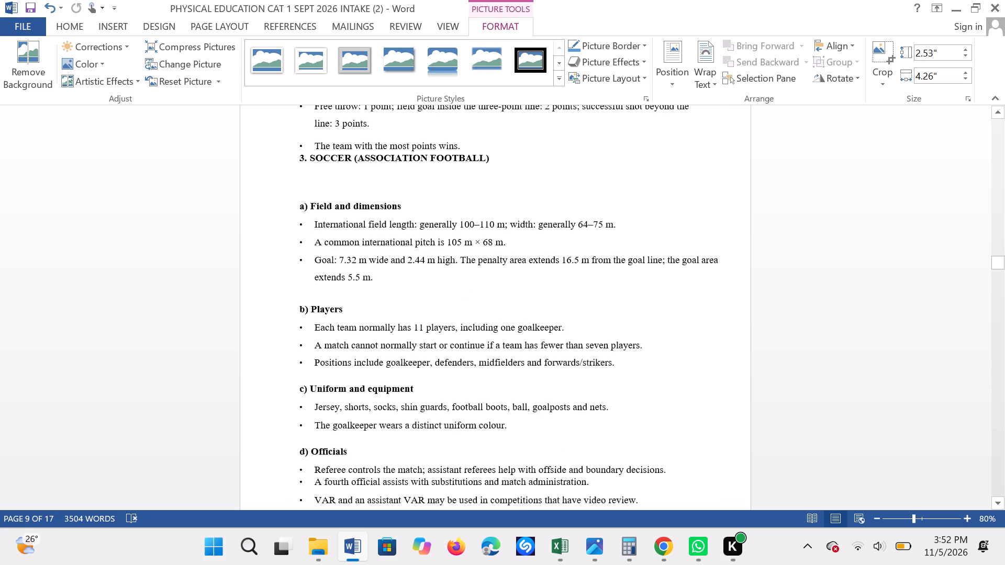
{"action": "scroll", "coordinate": [438, 329], "scroll_direction": "up", "scroll_amount": 8}
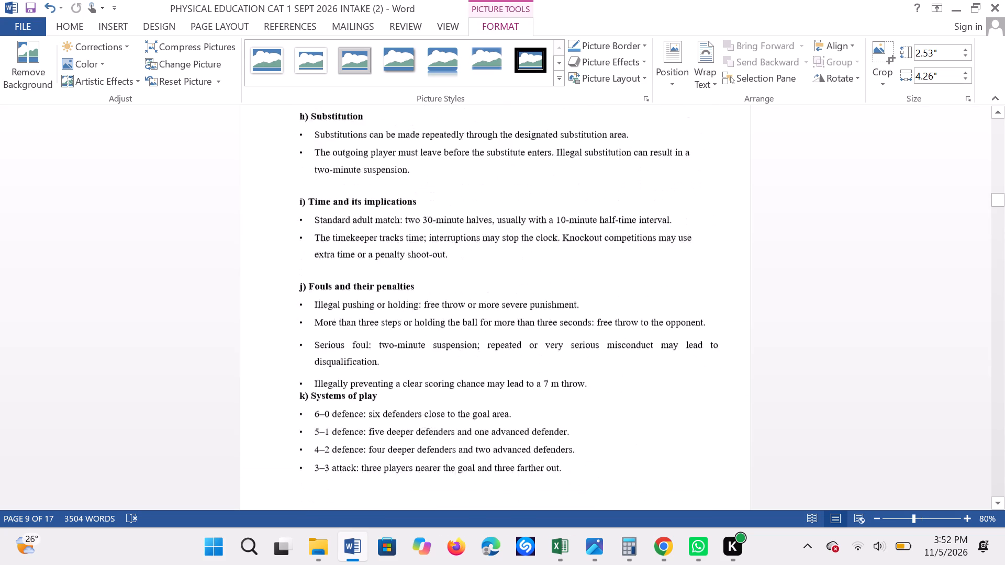
{"action": "scroll", "coordinate": [438, 329], "scroll_direction": "up", "scroll_amount": 1}
{"action": "scroll", "coordinate": [438, 329], "scroll_direction": "down", "scroll_amount": 1}
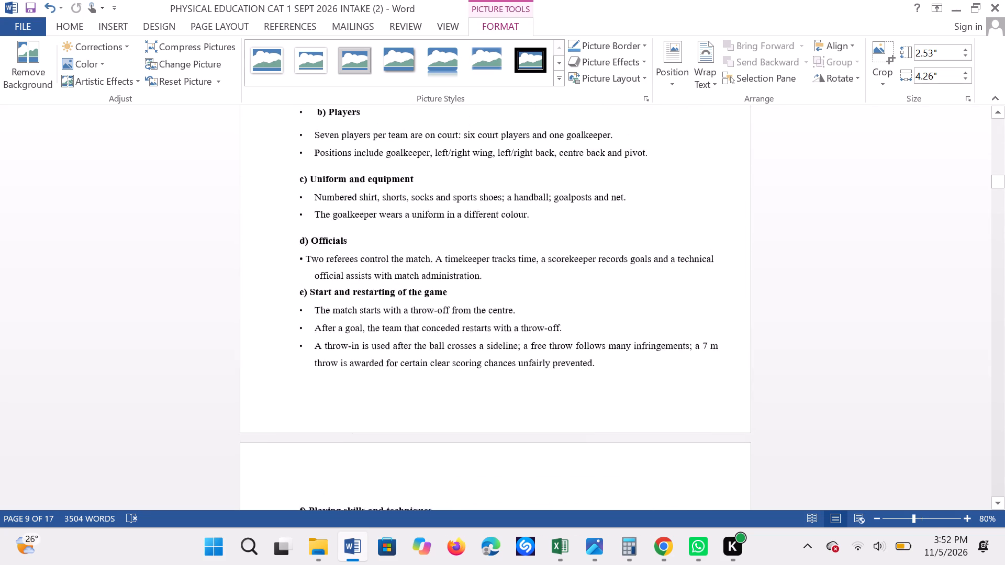
{"action": "scroll", "coordinate": [438, 329], "scroll_direction": "up", "scroll_amount": 1}
{"action": "scroll", "coordinate": [438, 329], "scroll_direction": "down", "scroll_amount": 1}
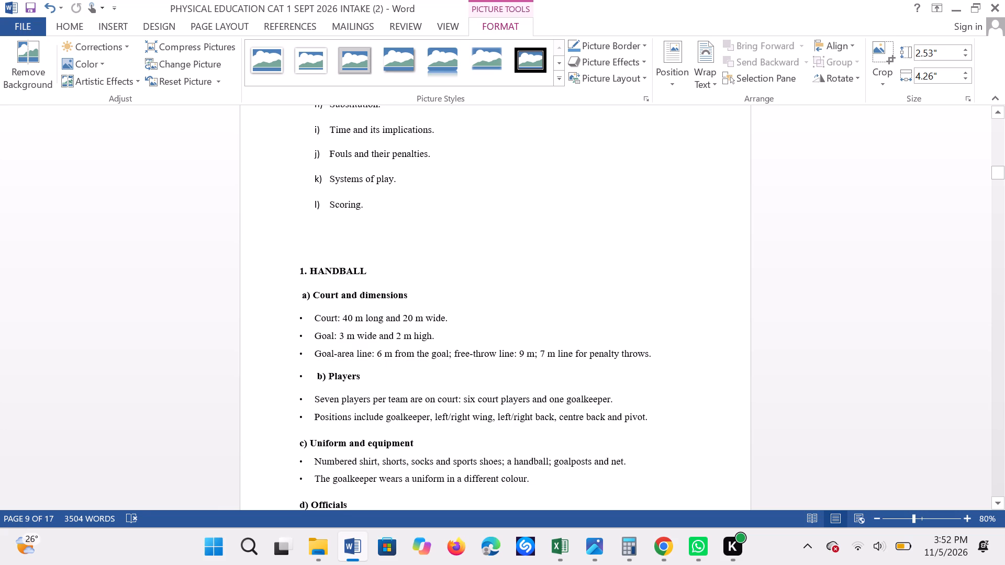
Switch to Chrome and search Google Images for handball court.
{"action": "key", "text": "alt+Tab"}
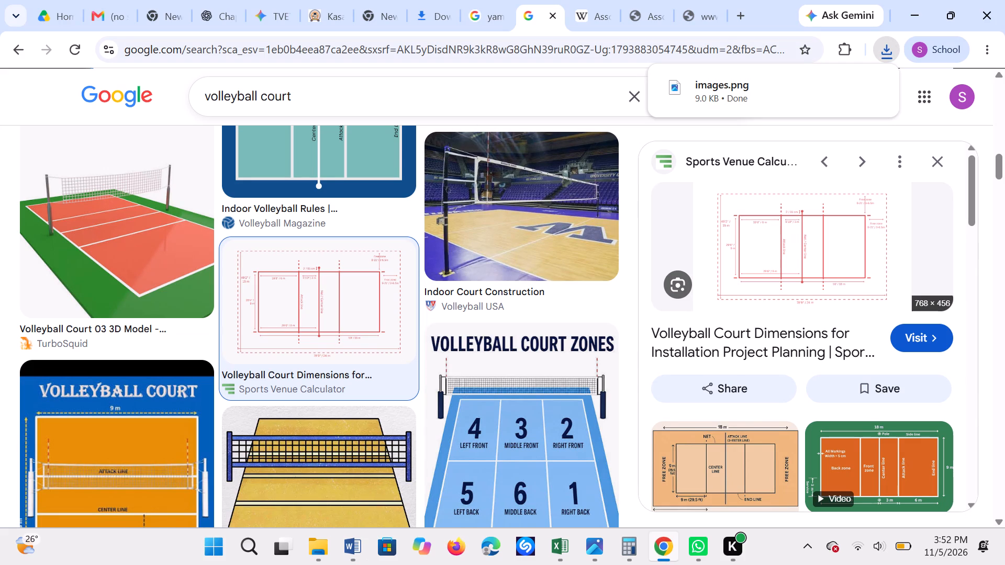
{"action": "left_click_drag", "start_coordinate": [260, 105], "coordinate": [201, 100]}
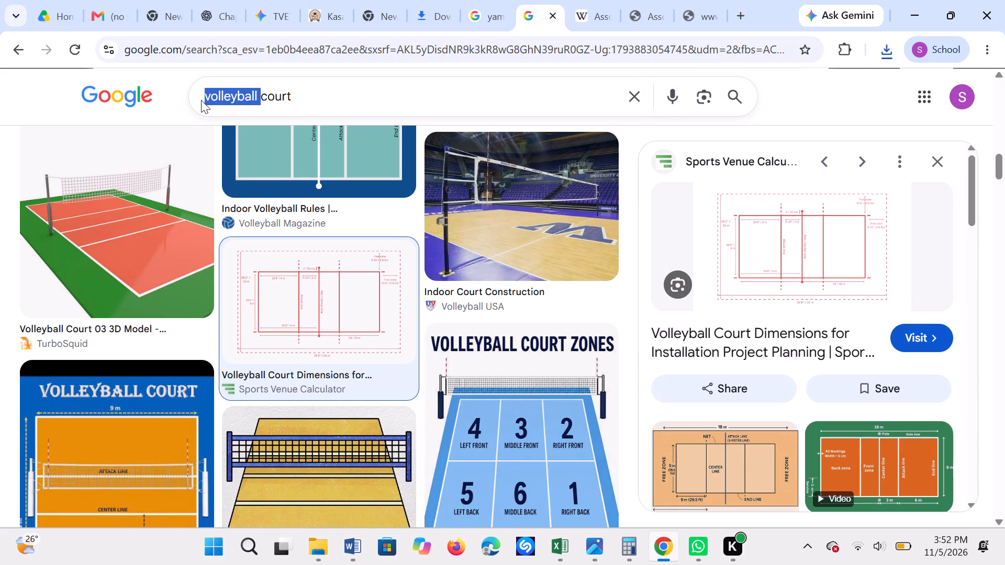
{"action": "type", "text": "hqand"}
{"action": "key", "text": "BackSpace"}
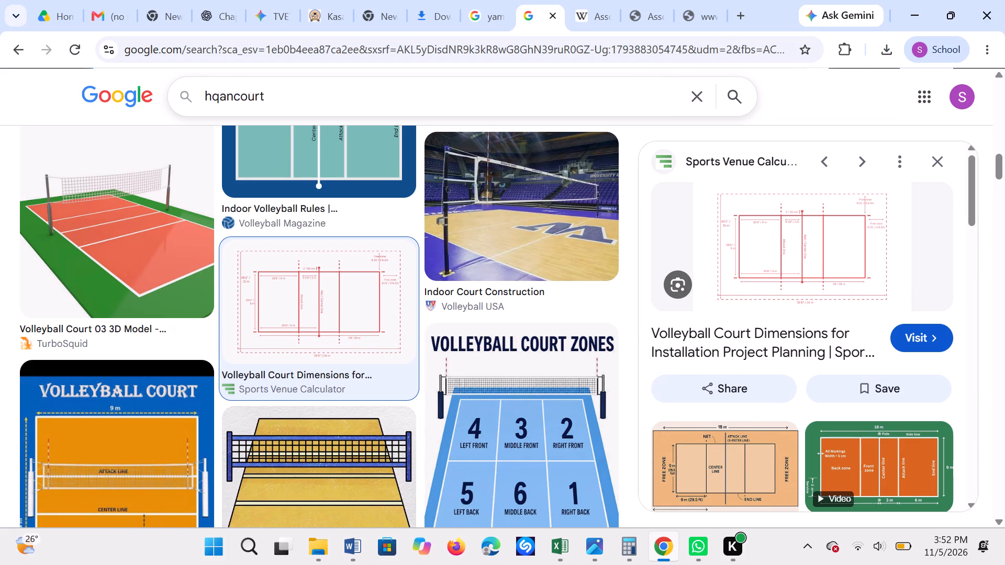
{"action": "key", "text": "BackSpace"}
{"action": "key", "text": "BackSpace"}
{"action": "key", "text": "BackSpace"}
{"action": "type", "text": "and"}
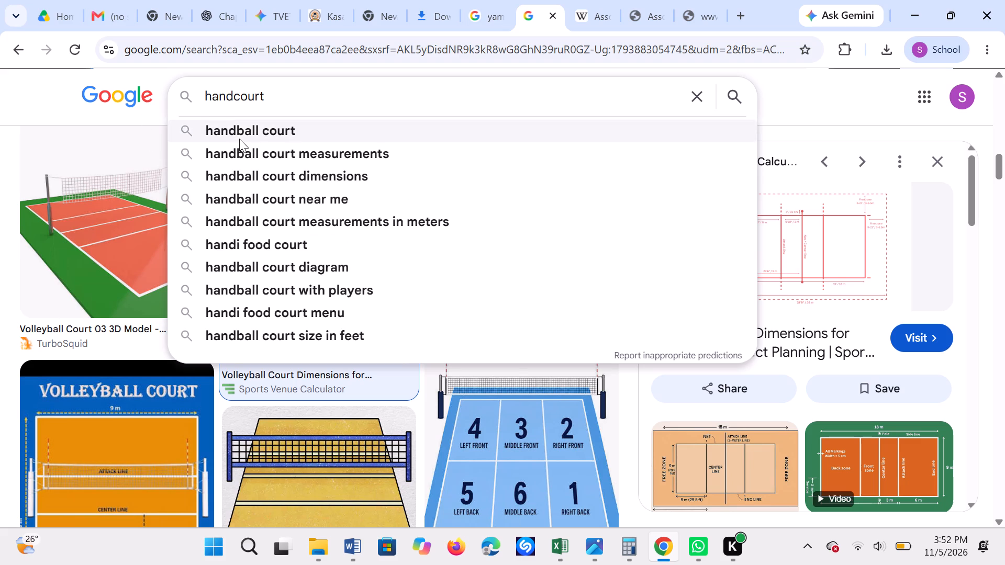
{"action": "left_click", "coordinate": [239, 139]}
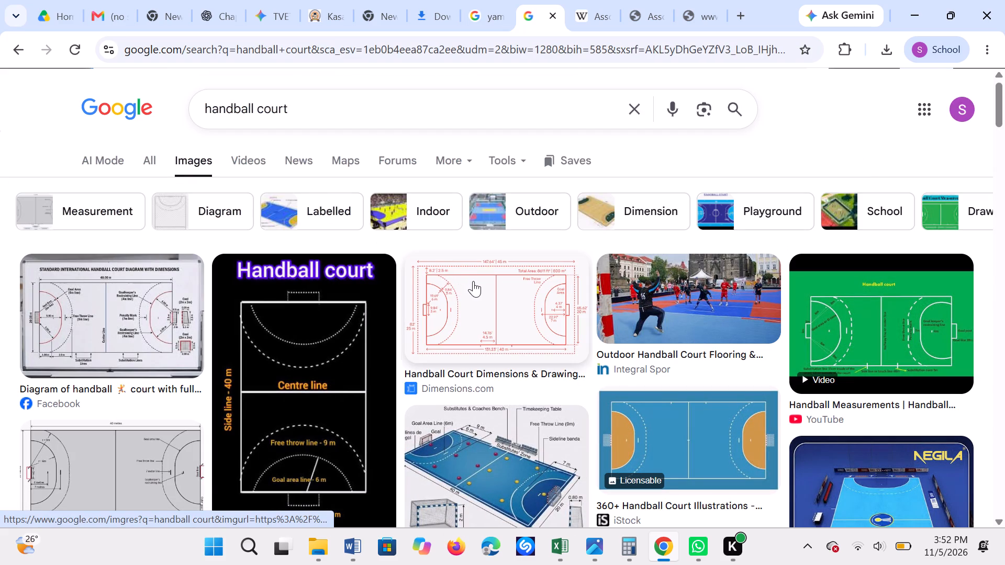
Save the Handball | CITS court dimensions diagram to Downloads as a PNG image named handball-court.
{"action": "left_click", "coordinate": [161, 469]}
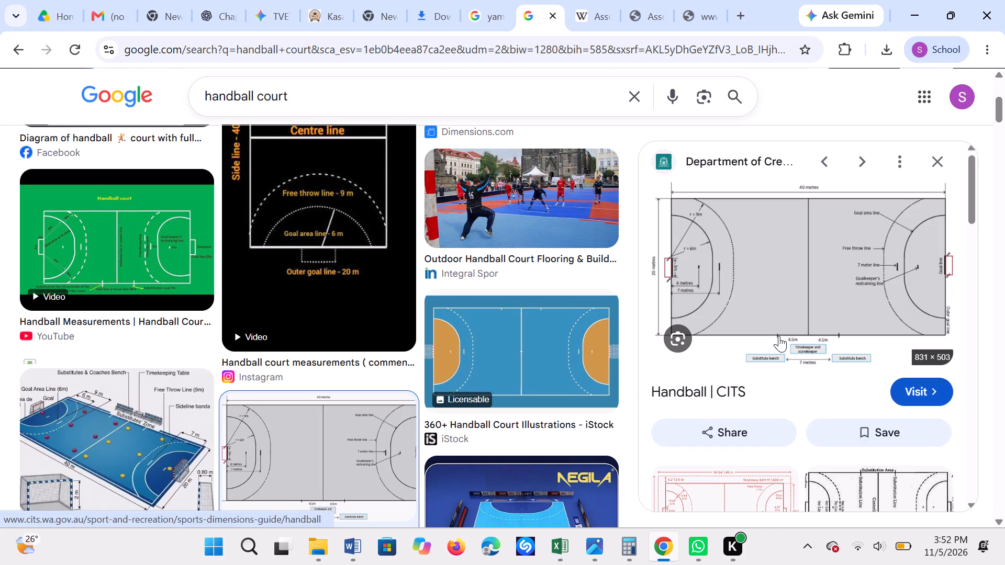
{"action": "right_click", "coordinate": [814, 299]}
{"action": "left_click", "coordinate": [661, 404]}
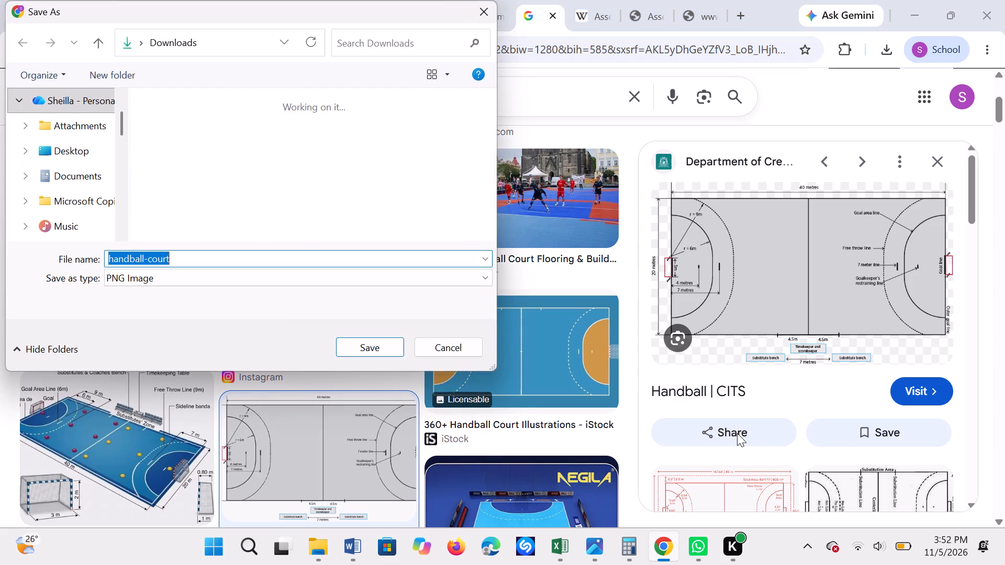
{"action": "left_click", "coordinate": [351, 337]}
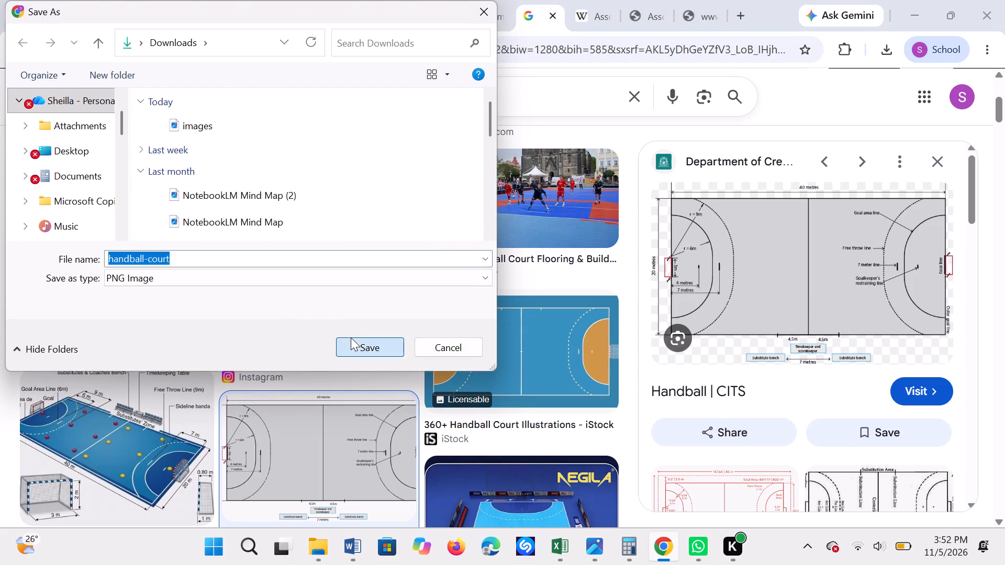
Switch back to Word and add a blank, unnumbered line directly below the 1. HANDBALL heading.
{"action": "left_click", "coordinate": [664, 545]}
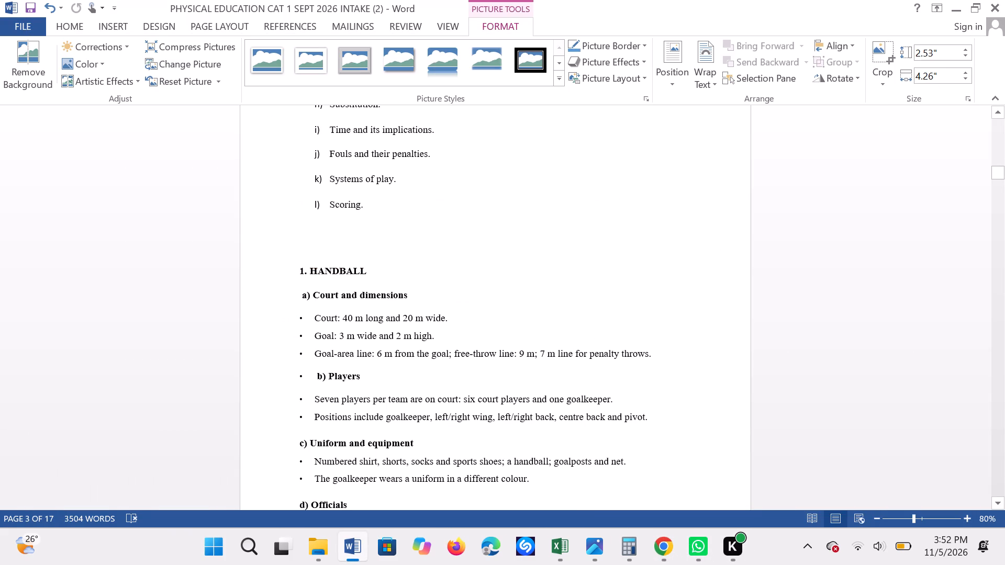
{"action": "left_click", "coordinate": [368, 283]}
{"action": "key", "text": "Return"}
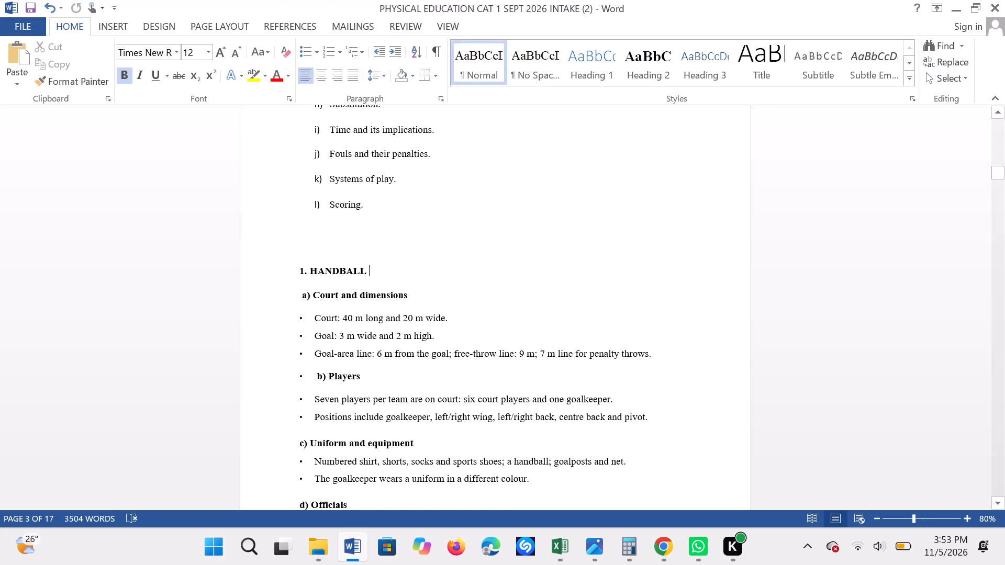
{"action": "key", "text": "BackSpace"}
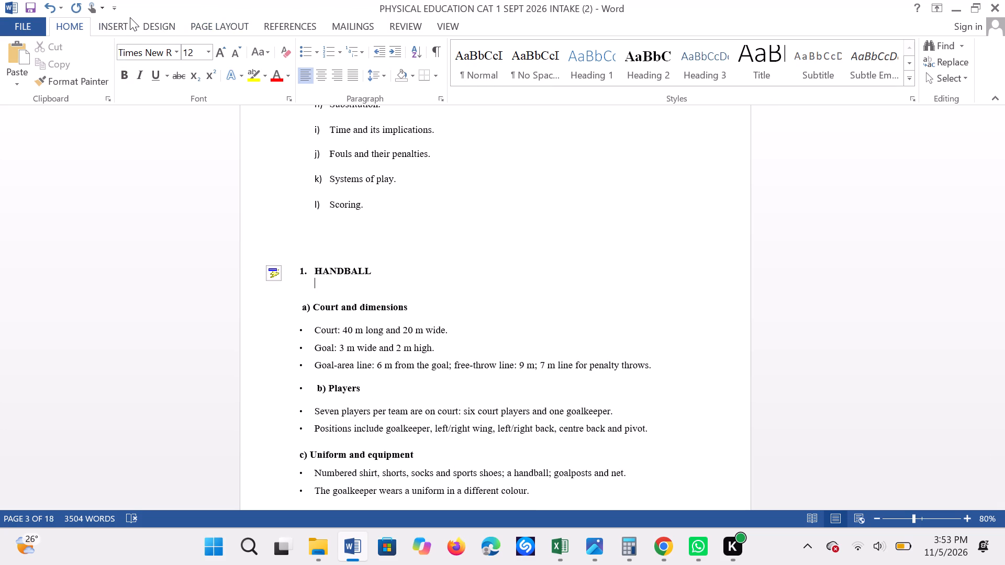
Insert the handball-court picture from Downloads on the blank line below the 1. HANDBALL heading.
{"action": "left_click", "coordinate": [116, 29]}
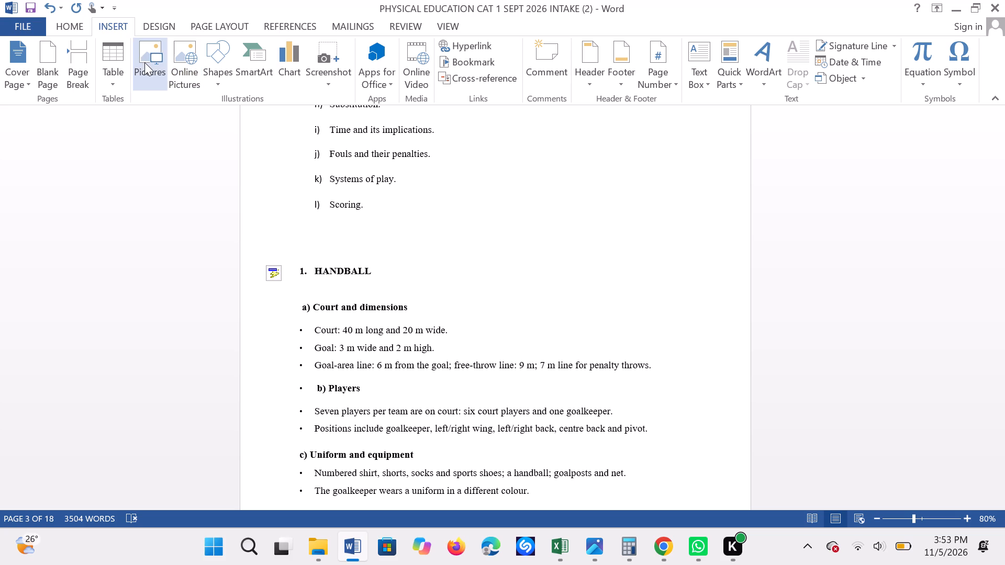
{"action": "left_click", "coordinate": [144, 62]}
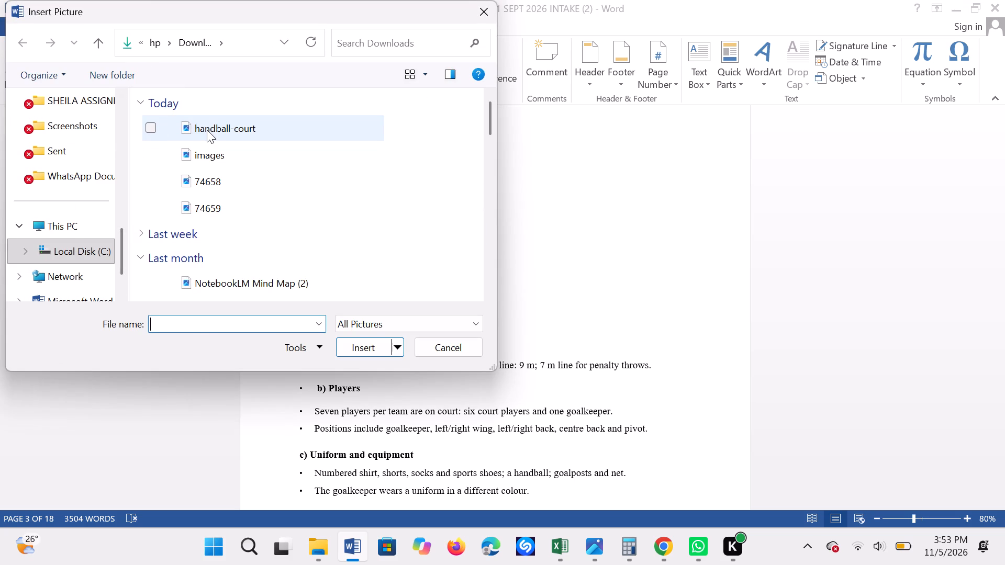
{"action": "left_click", "coordinate": [207, 130]}
{"action": "left_click", "coordinate": [366, 350]}
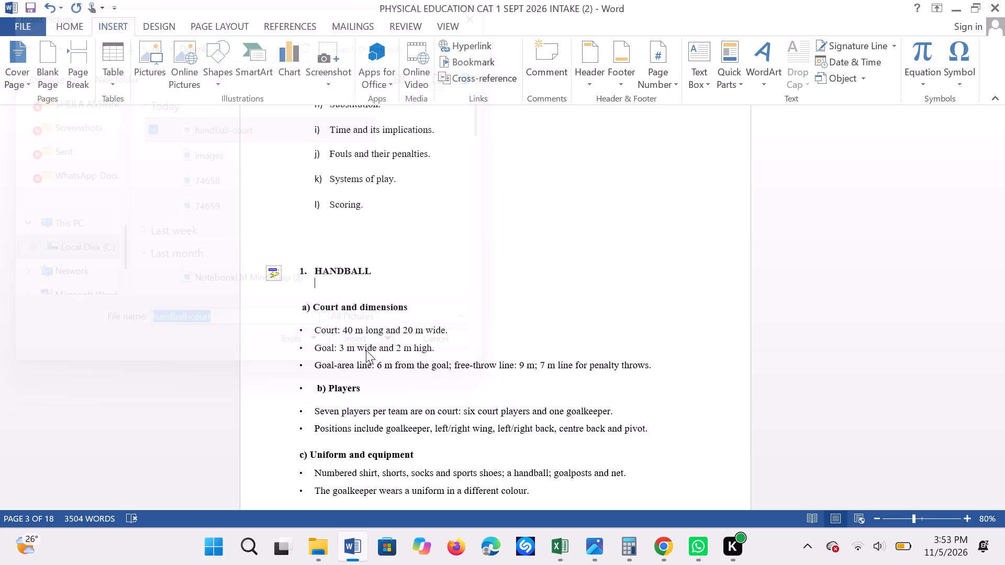
Shrink the handball court picture proportionally to about 3.55" high by 5.87" wide.
{"action": "scroll", "coordinate": [630, 398], "scroll_direction": "down", "scroll_amount": 1}
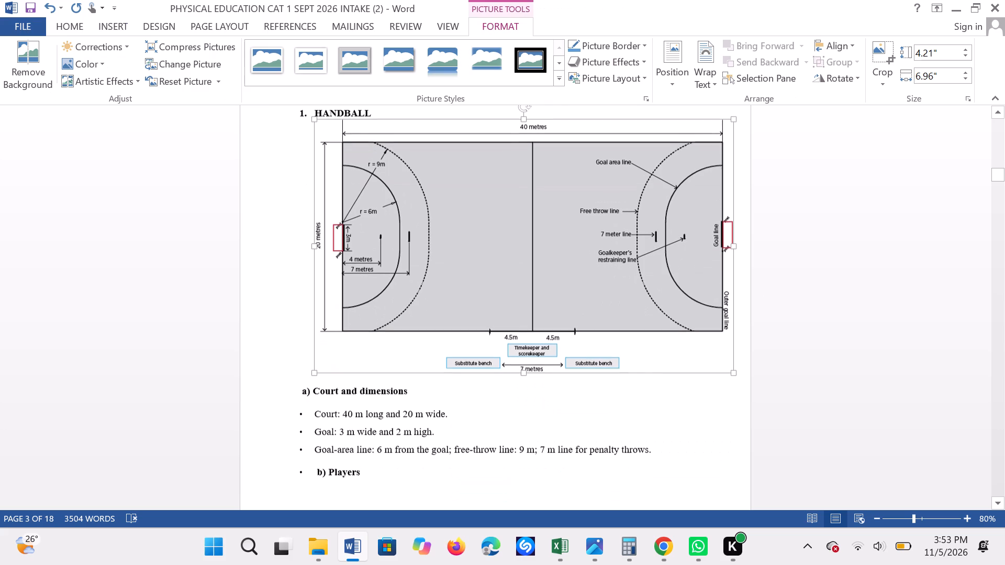
{"action": "left_click_drag", "start_coordinate": [733, 374], "coordinate": [718, 367]}
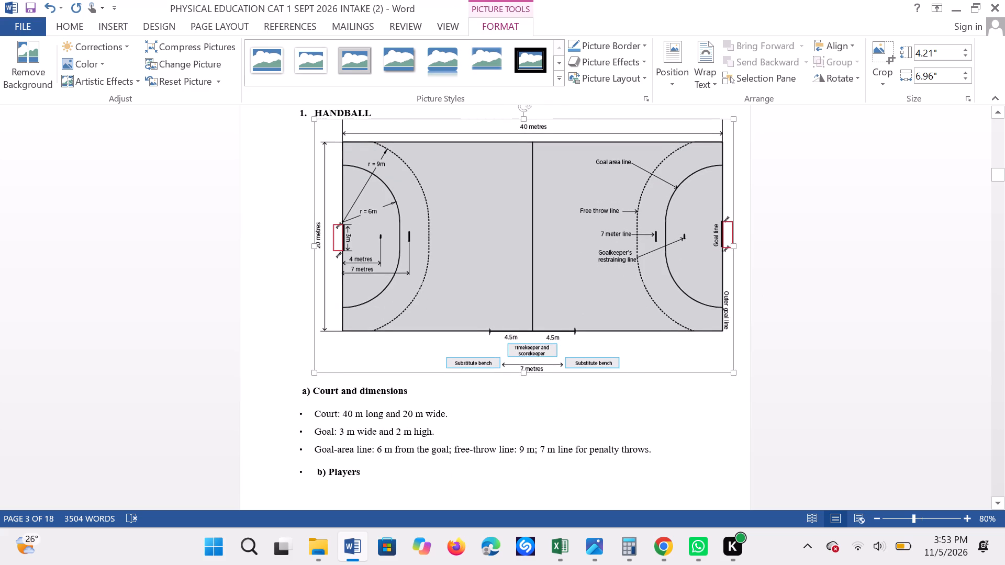
{"action": "left_click_drag", "start_coordinate": [718, 367], "coordinate": [668, 303]}
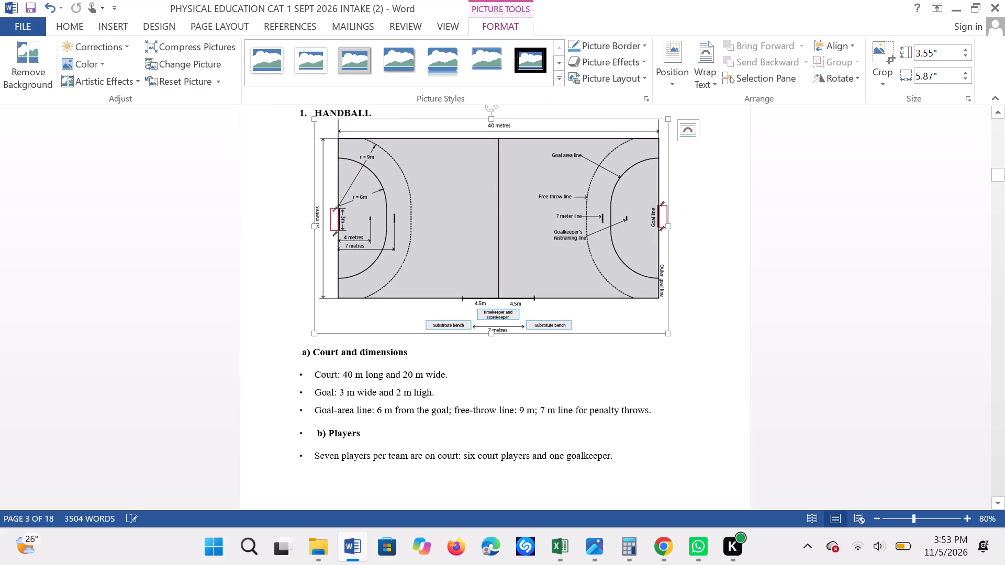
{"action": "left_click", "coordinate": [610, 377]}
Place the insertion point in the 2. BASKETBALL section, where the court diagram is missing.
{"action": "scroll", "coordinate": [610, 377], "scroll_direction": "down", "scroll_amount": 1}
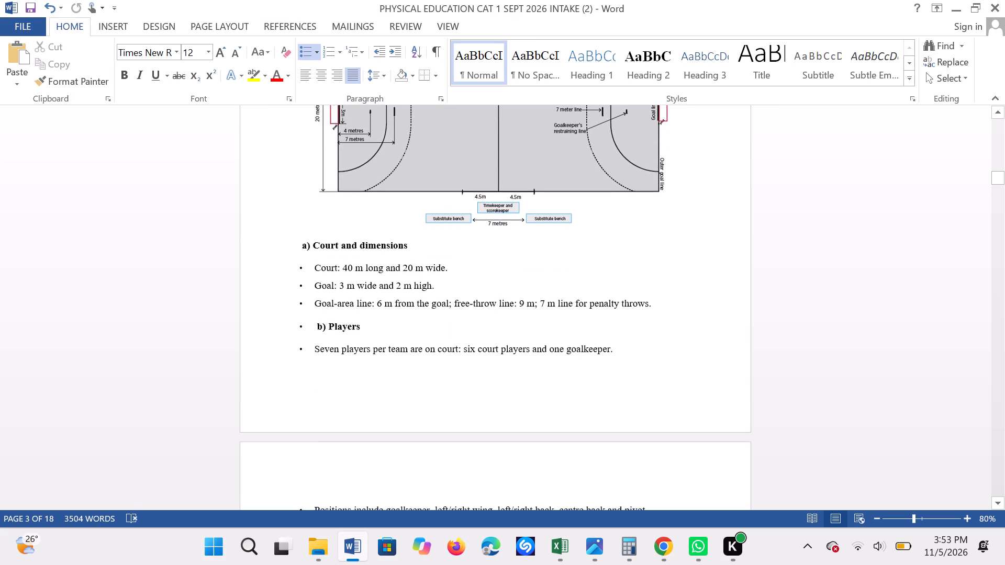
{"action": "scroll", "coordinate": [610, 377], "scroll_direction": "down", "scroll_amount": 1}
{"action": "scroll", "coordinate": [609, 310], "scroll_direction": "down", "scroll_amount": 3}
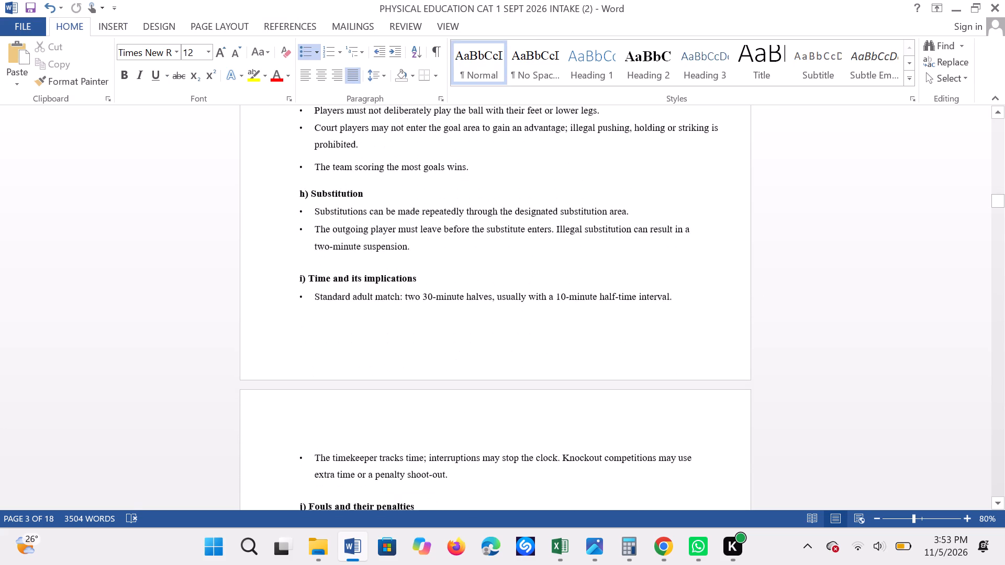
{"action": "scroll", "coordinate": [609, 310], "scroll_direction": "down", "scroll_amount": 4}
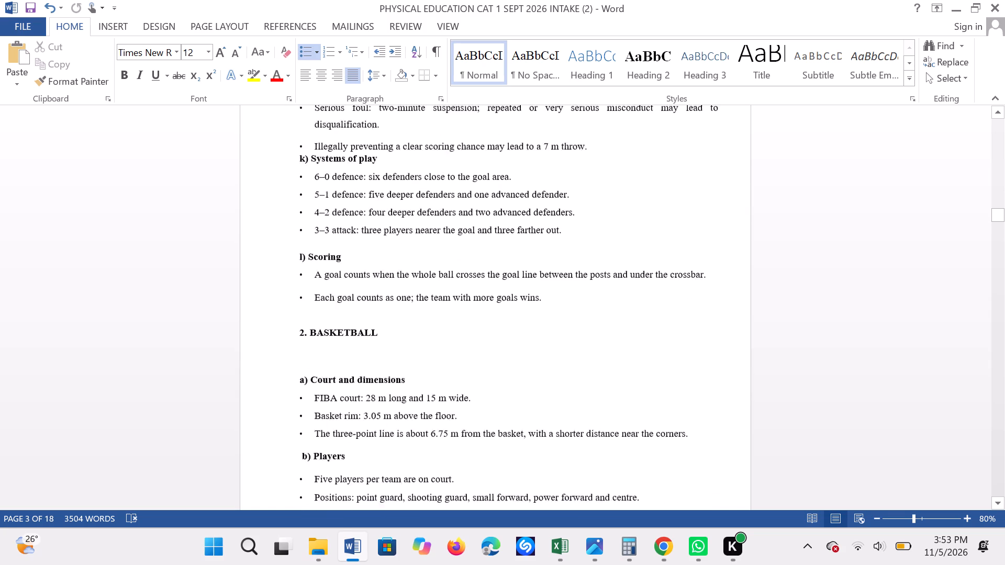
{"action": "scroll", "coordinate": [609, 310], "scroll_direction": "down", "scroll_amount": 1}
{"action": "left_click", "coordinate": [339, 324]}
Switch to Chrome and search Google Images for basketball ball court.
{"action": "key", "text": "alt+Tab"}
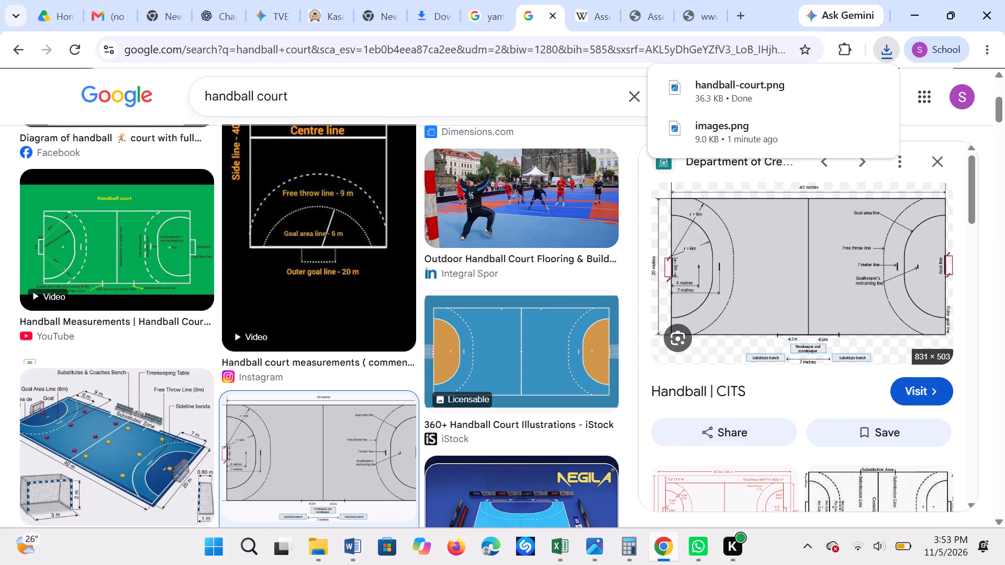
{"action": "left_click", "coordinate": [235, 95]}
{"action": "key", "text": "BackSpace"}
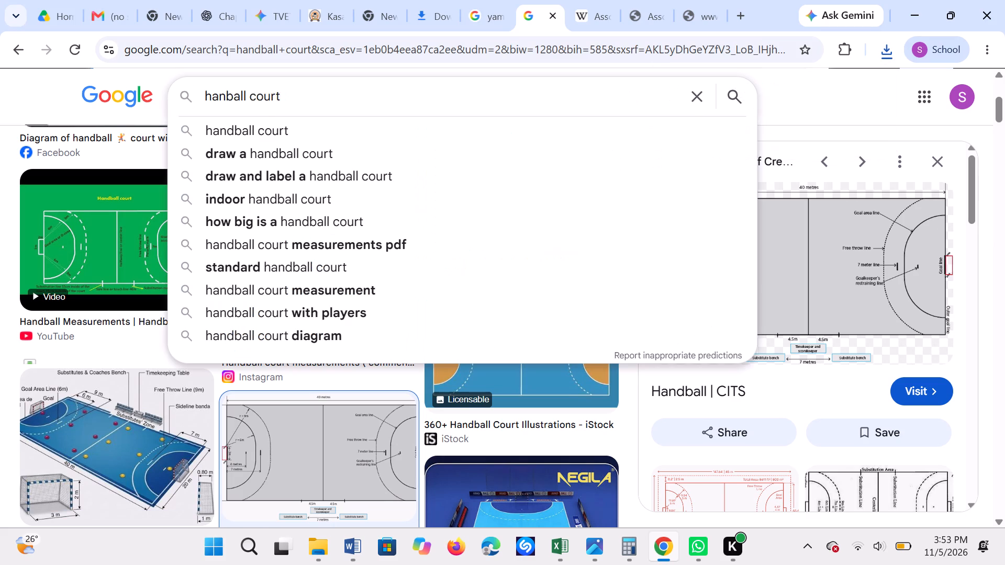
{"action": "key", "text": "BackSpace"}
{"action": "key", "text": "BackSpace"}
{"action": "key", "text": "BackSpace"}
{"action": "key", "text": "BackSpace"}
{"action": "type", "text": "bas"}
{"action": "key", "text": "k"}
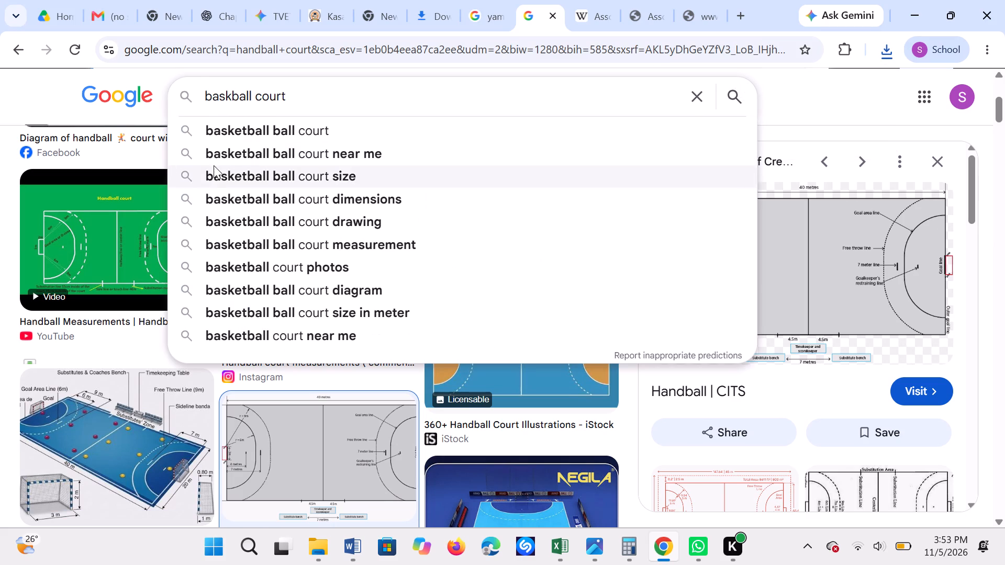
{"action": "left_click", "coordinate": [247, 128]}
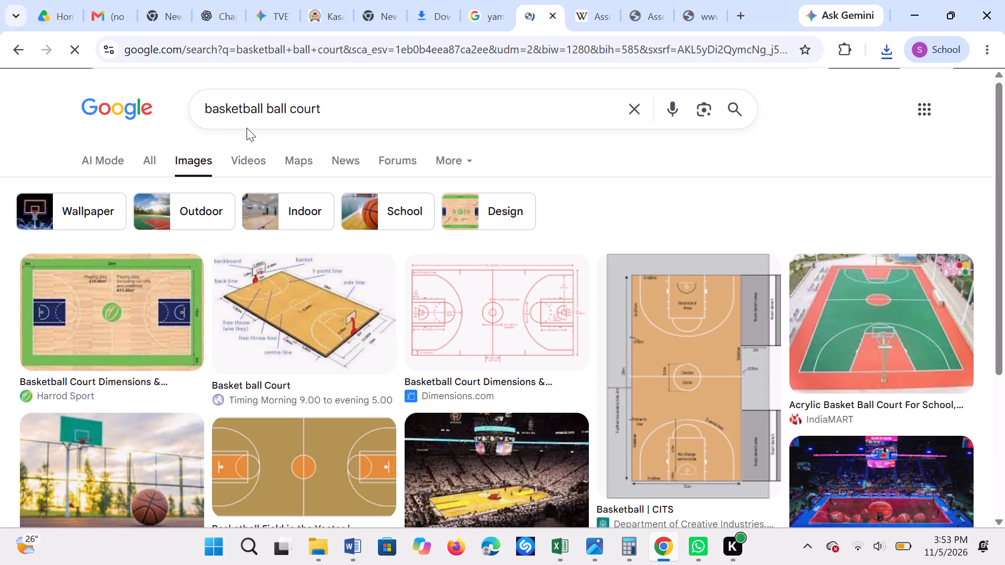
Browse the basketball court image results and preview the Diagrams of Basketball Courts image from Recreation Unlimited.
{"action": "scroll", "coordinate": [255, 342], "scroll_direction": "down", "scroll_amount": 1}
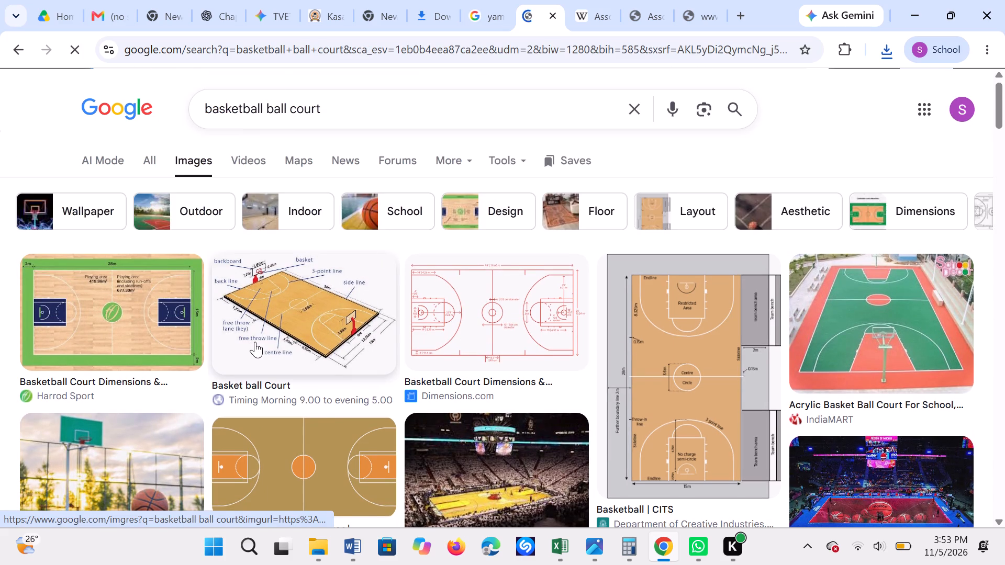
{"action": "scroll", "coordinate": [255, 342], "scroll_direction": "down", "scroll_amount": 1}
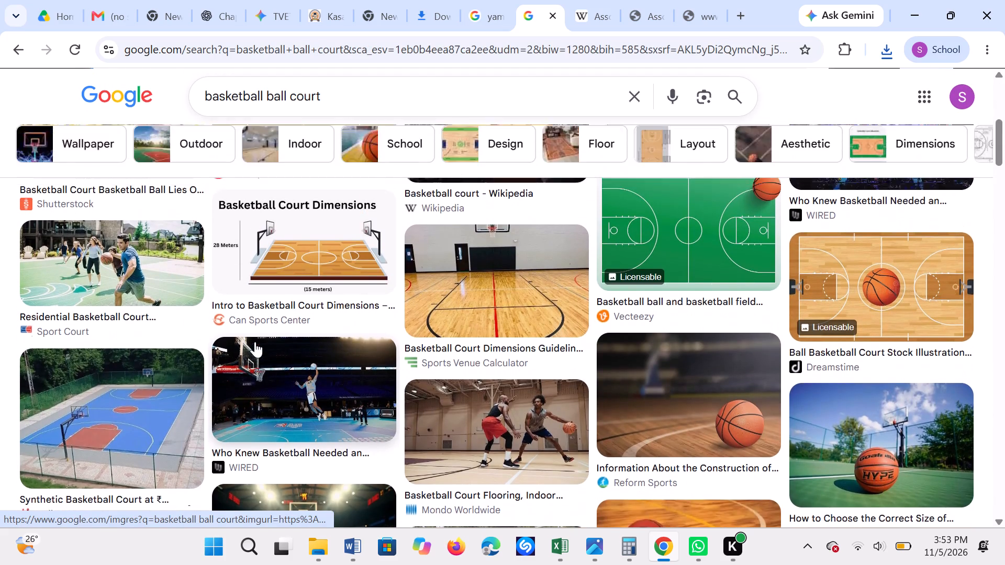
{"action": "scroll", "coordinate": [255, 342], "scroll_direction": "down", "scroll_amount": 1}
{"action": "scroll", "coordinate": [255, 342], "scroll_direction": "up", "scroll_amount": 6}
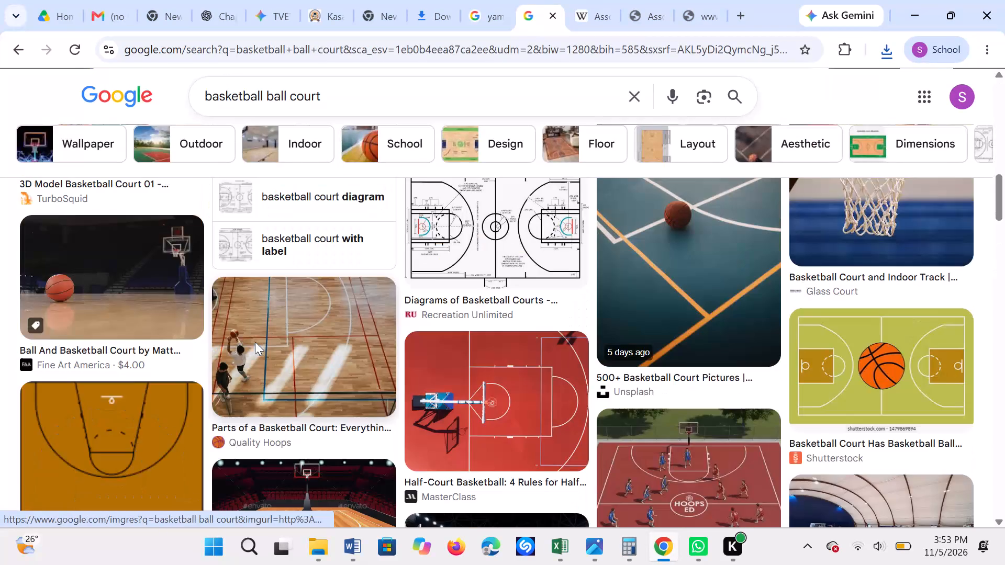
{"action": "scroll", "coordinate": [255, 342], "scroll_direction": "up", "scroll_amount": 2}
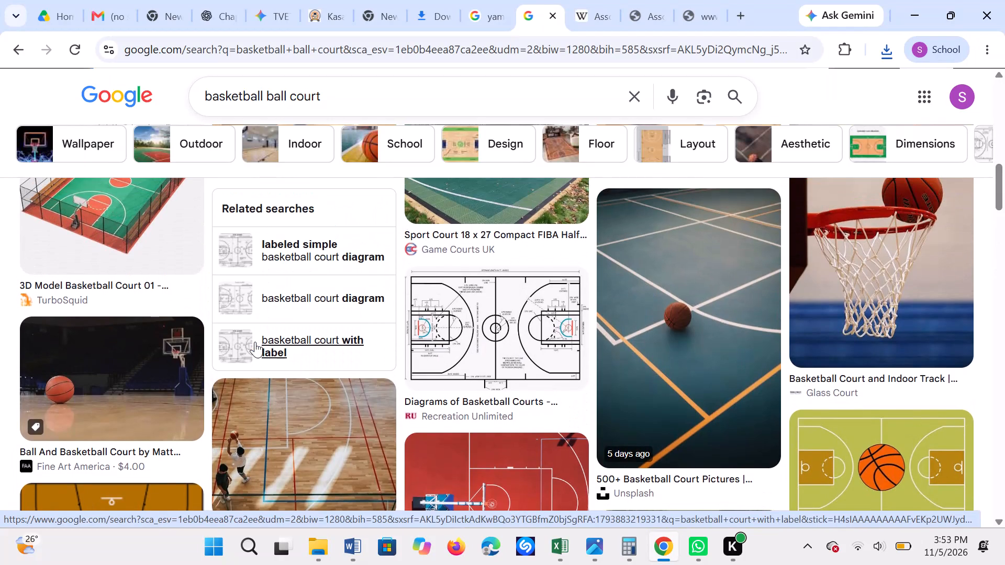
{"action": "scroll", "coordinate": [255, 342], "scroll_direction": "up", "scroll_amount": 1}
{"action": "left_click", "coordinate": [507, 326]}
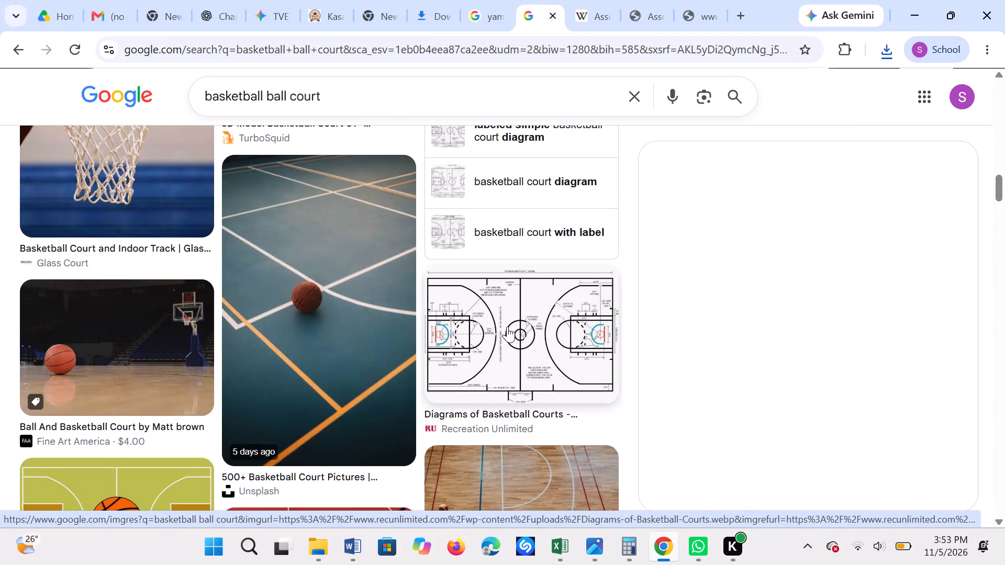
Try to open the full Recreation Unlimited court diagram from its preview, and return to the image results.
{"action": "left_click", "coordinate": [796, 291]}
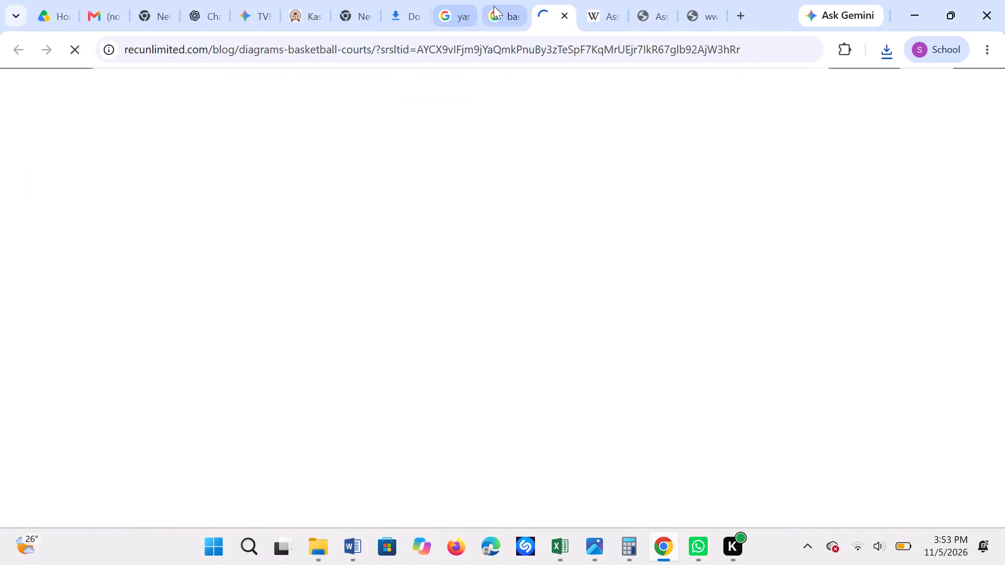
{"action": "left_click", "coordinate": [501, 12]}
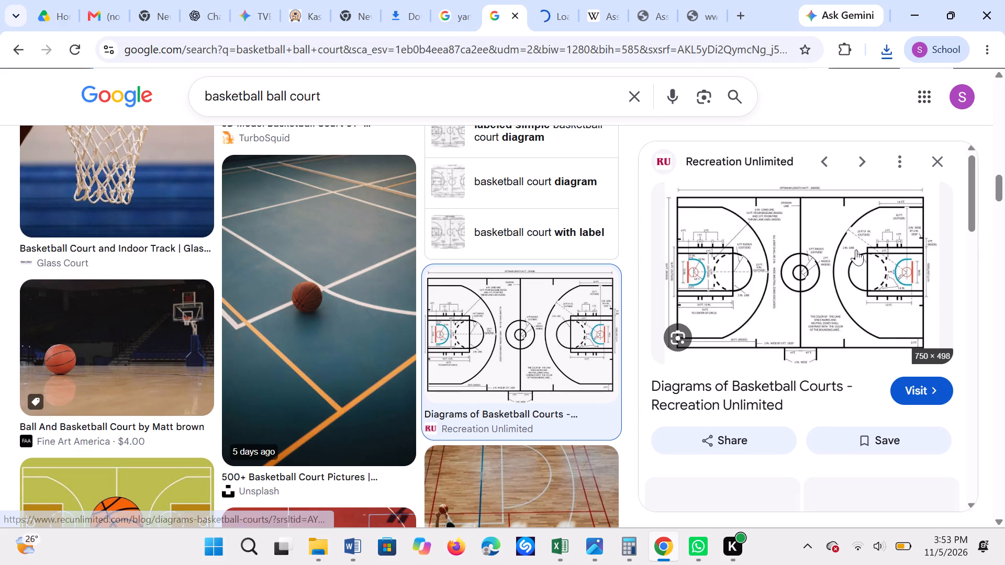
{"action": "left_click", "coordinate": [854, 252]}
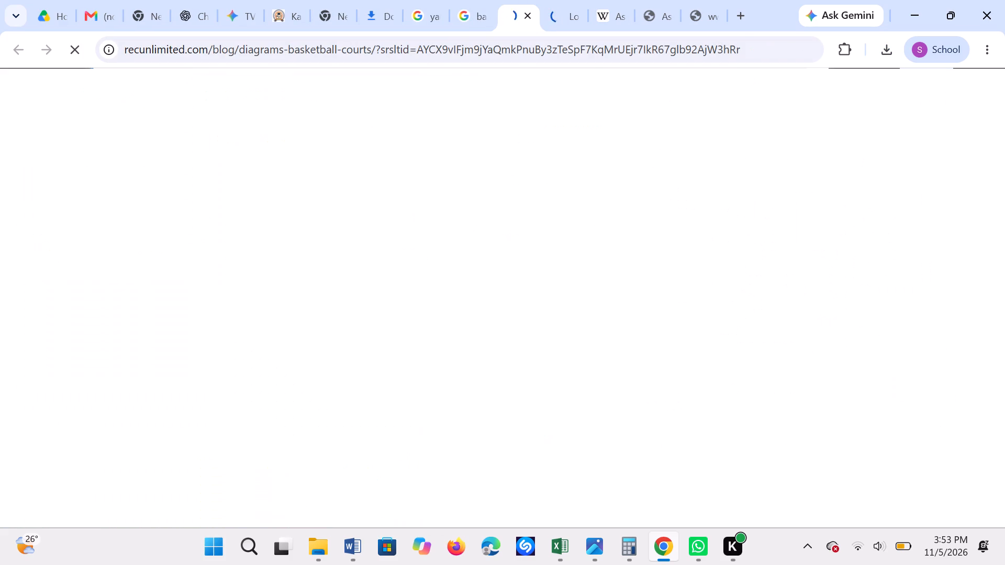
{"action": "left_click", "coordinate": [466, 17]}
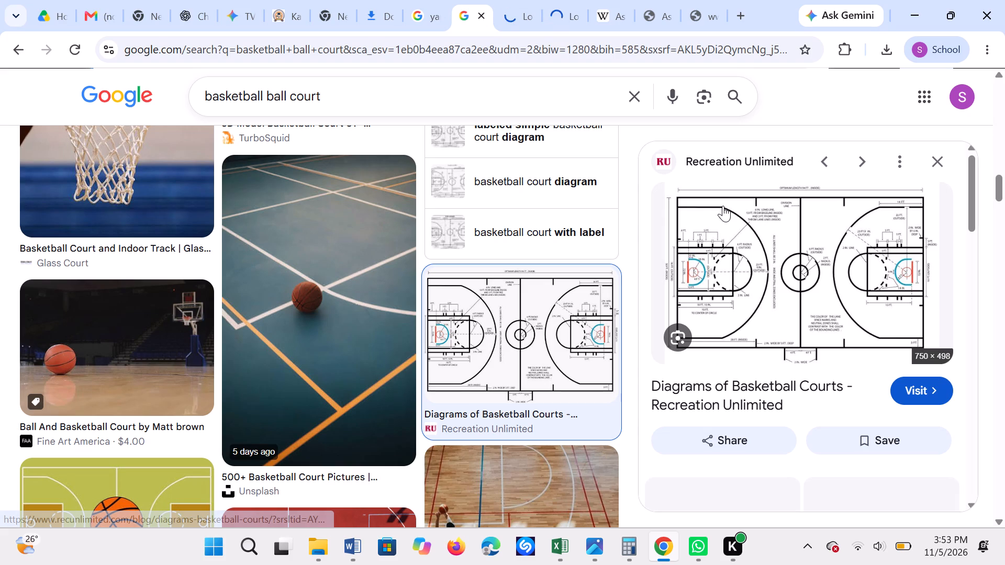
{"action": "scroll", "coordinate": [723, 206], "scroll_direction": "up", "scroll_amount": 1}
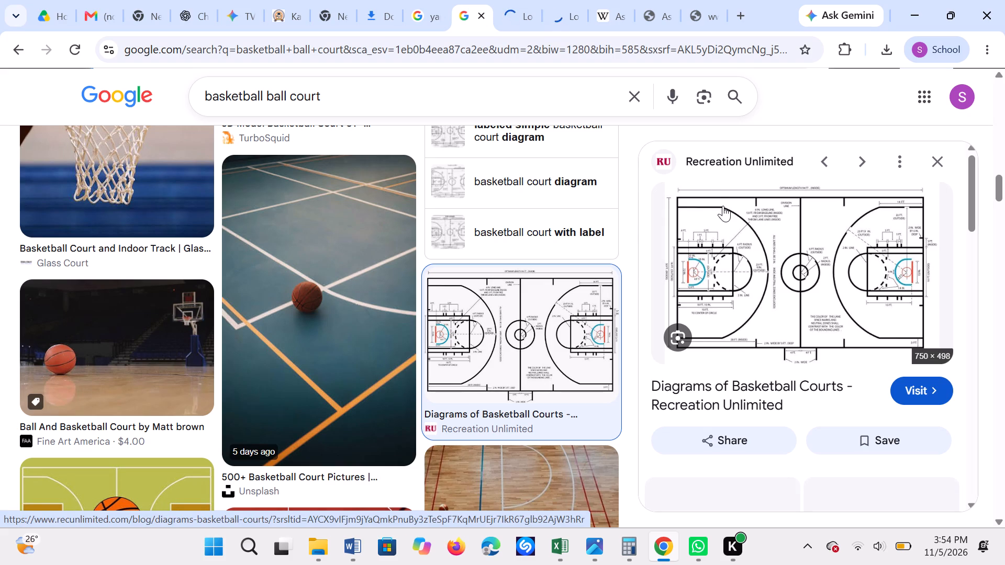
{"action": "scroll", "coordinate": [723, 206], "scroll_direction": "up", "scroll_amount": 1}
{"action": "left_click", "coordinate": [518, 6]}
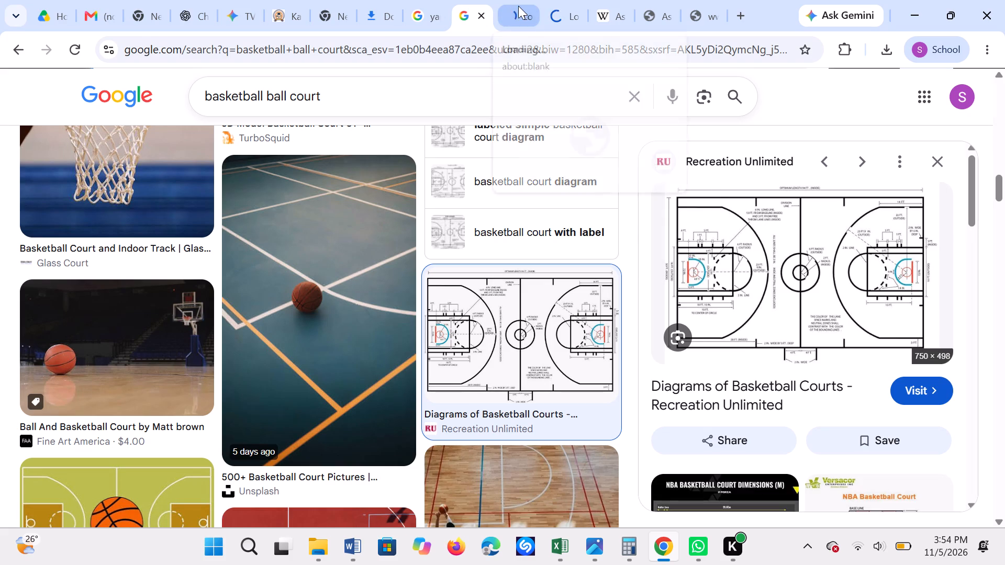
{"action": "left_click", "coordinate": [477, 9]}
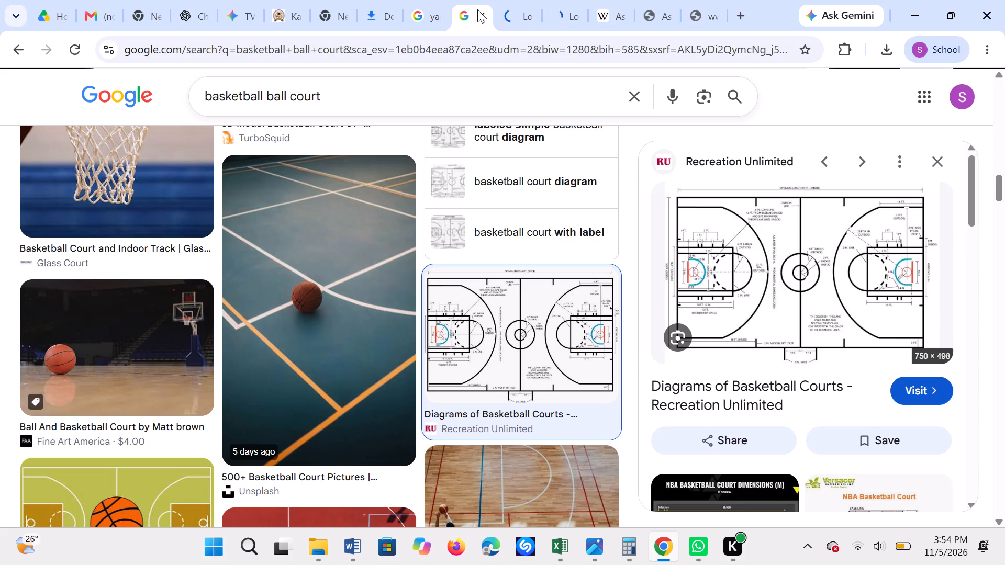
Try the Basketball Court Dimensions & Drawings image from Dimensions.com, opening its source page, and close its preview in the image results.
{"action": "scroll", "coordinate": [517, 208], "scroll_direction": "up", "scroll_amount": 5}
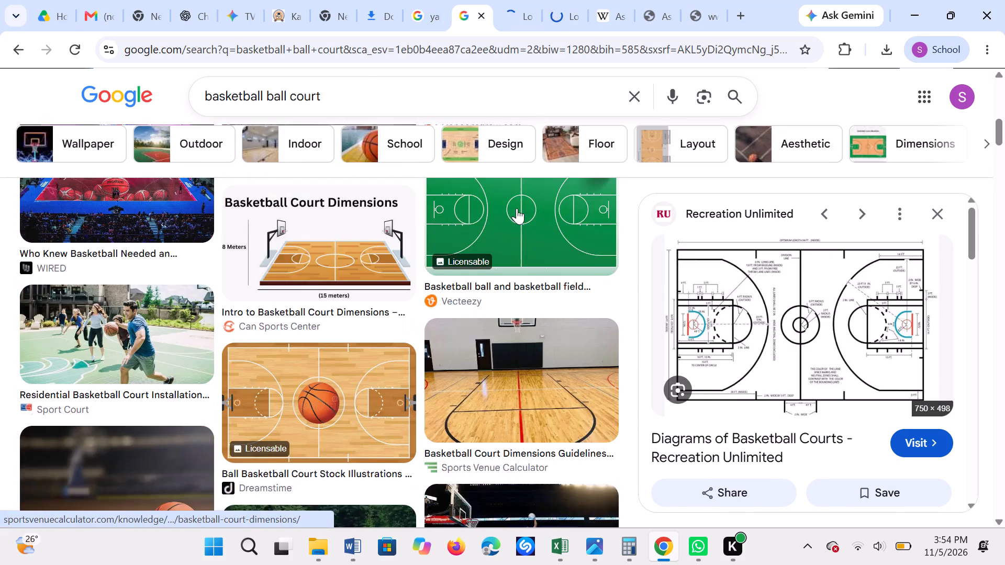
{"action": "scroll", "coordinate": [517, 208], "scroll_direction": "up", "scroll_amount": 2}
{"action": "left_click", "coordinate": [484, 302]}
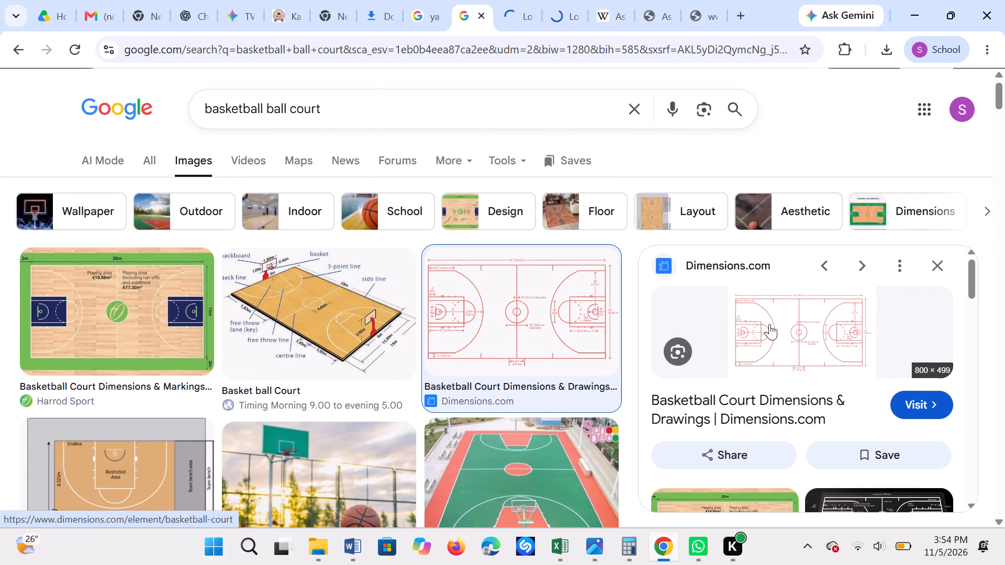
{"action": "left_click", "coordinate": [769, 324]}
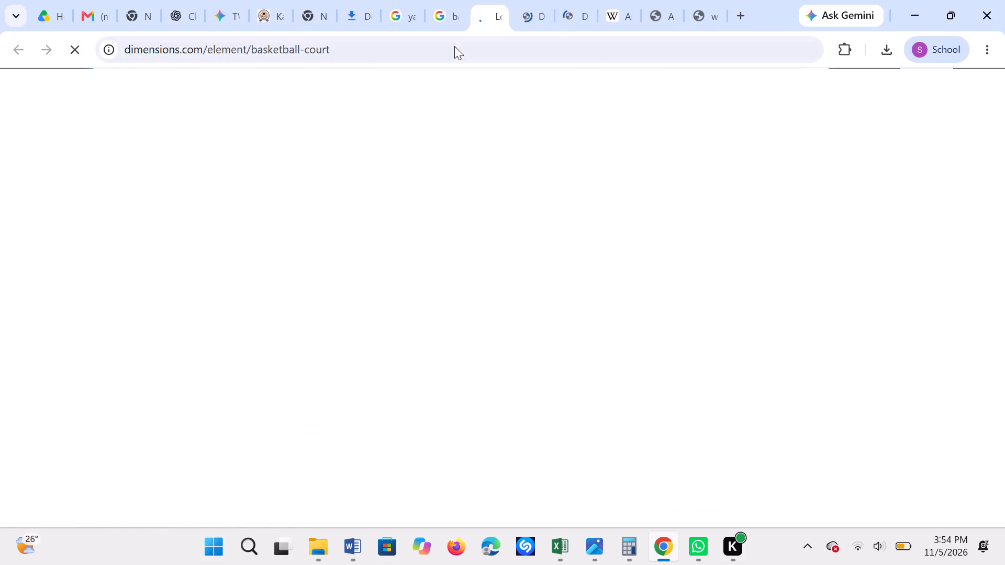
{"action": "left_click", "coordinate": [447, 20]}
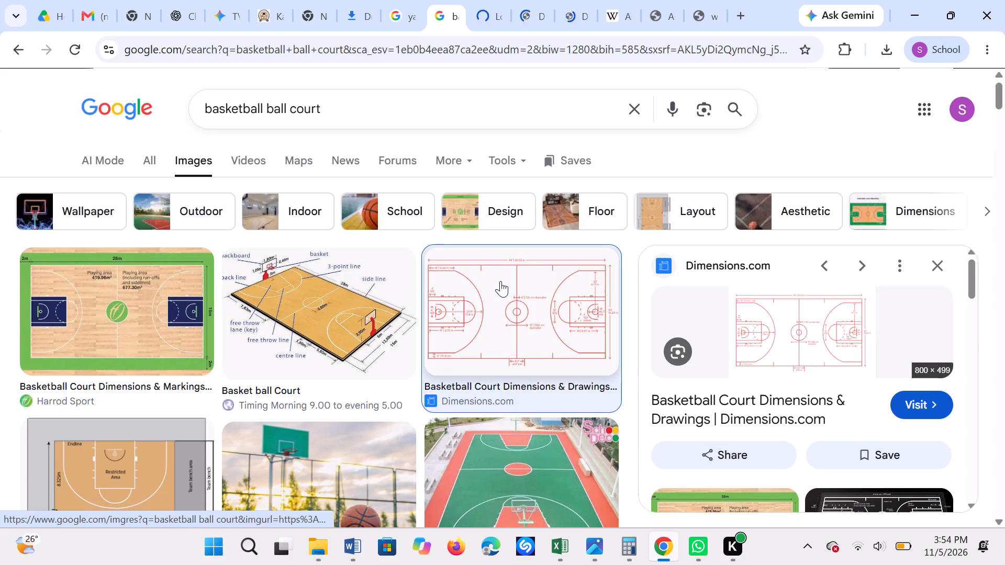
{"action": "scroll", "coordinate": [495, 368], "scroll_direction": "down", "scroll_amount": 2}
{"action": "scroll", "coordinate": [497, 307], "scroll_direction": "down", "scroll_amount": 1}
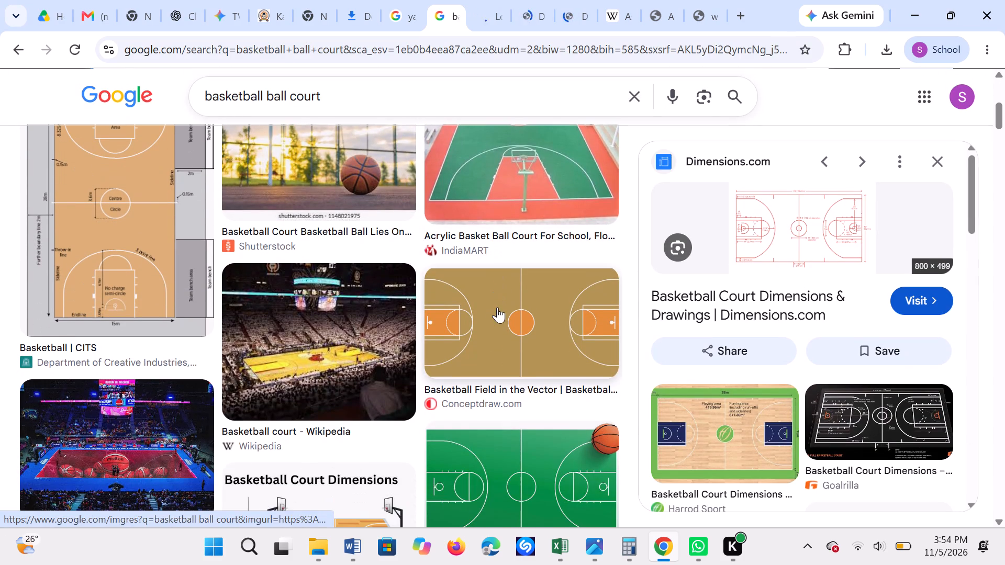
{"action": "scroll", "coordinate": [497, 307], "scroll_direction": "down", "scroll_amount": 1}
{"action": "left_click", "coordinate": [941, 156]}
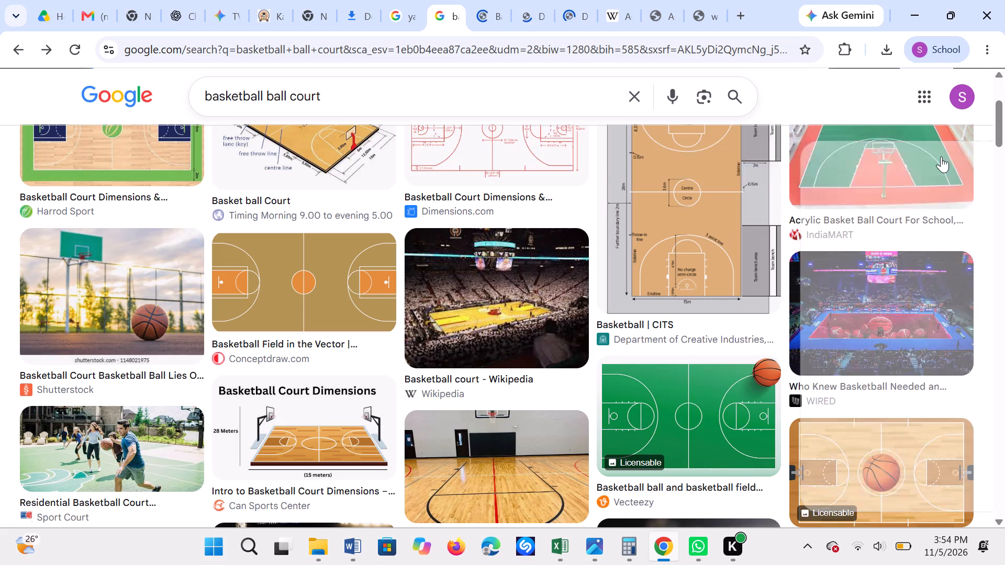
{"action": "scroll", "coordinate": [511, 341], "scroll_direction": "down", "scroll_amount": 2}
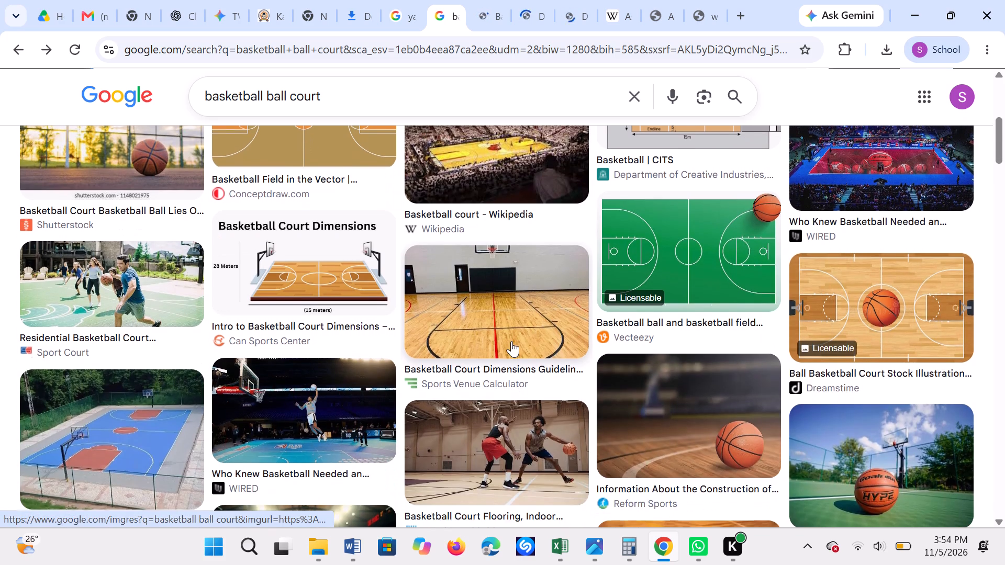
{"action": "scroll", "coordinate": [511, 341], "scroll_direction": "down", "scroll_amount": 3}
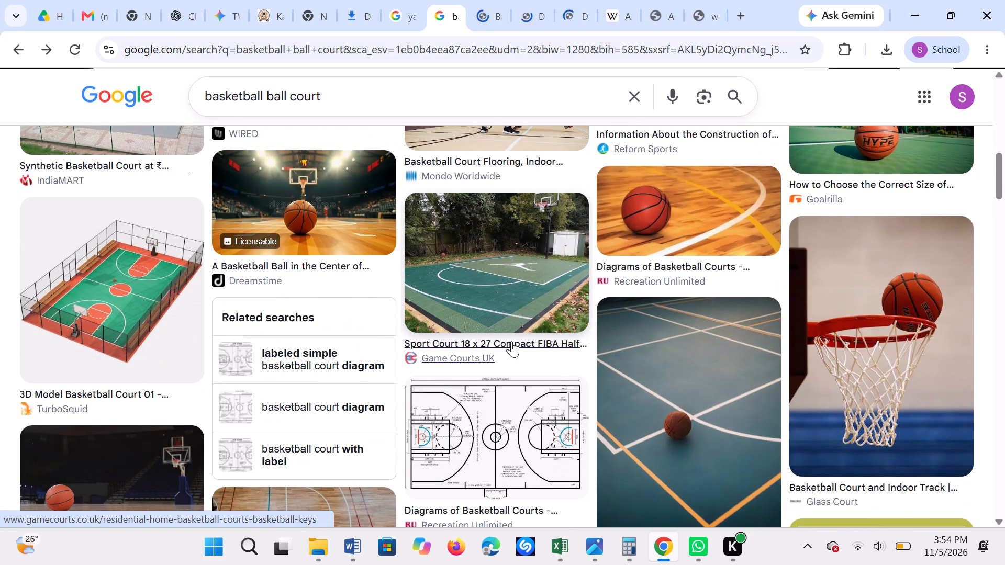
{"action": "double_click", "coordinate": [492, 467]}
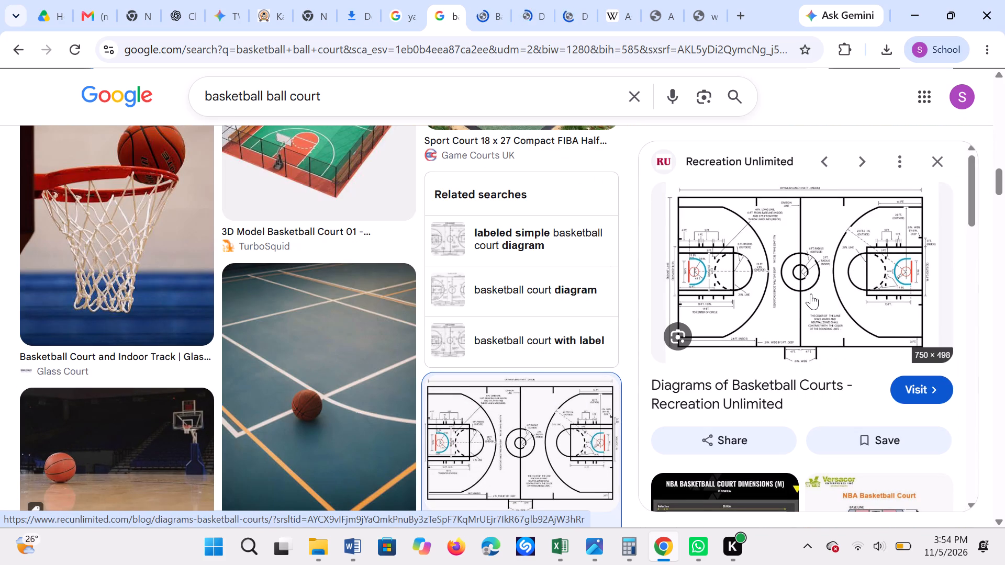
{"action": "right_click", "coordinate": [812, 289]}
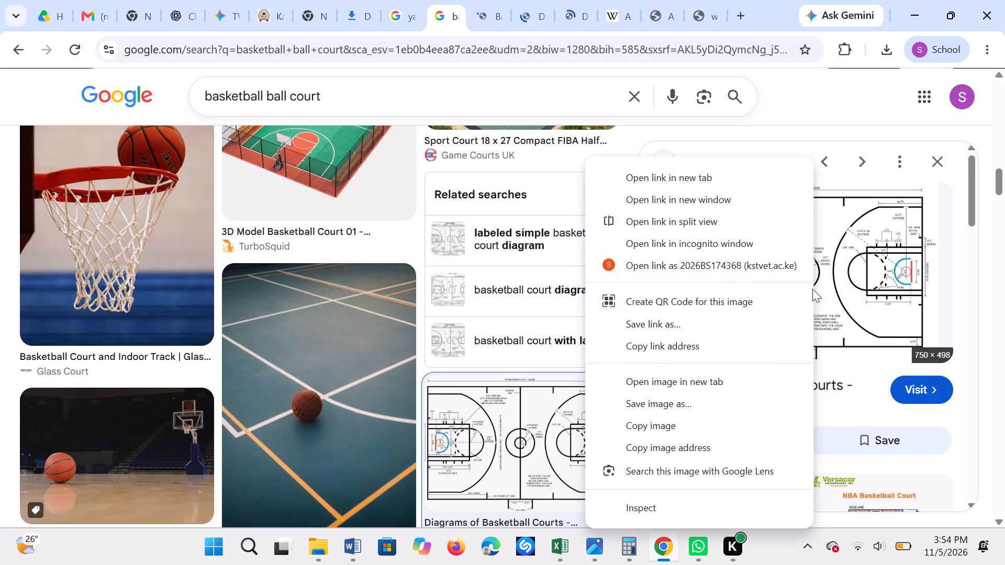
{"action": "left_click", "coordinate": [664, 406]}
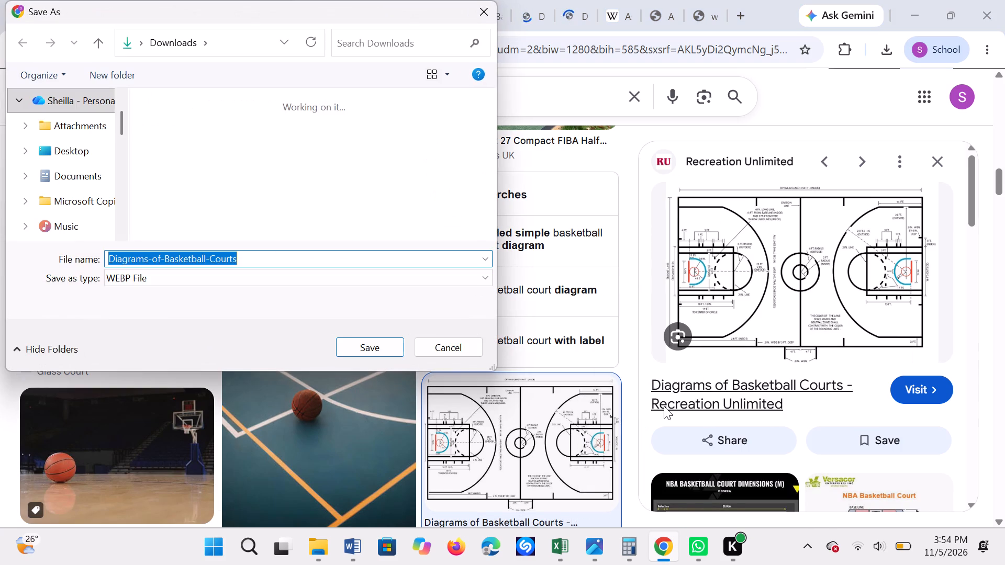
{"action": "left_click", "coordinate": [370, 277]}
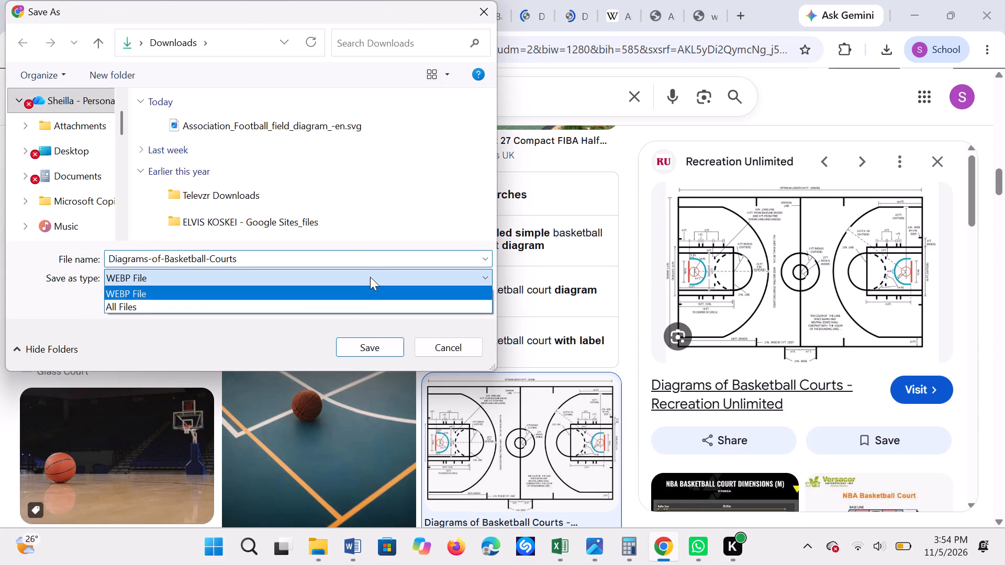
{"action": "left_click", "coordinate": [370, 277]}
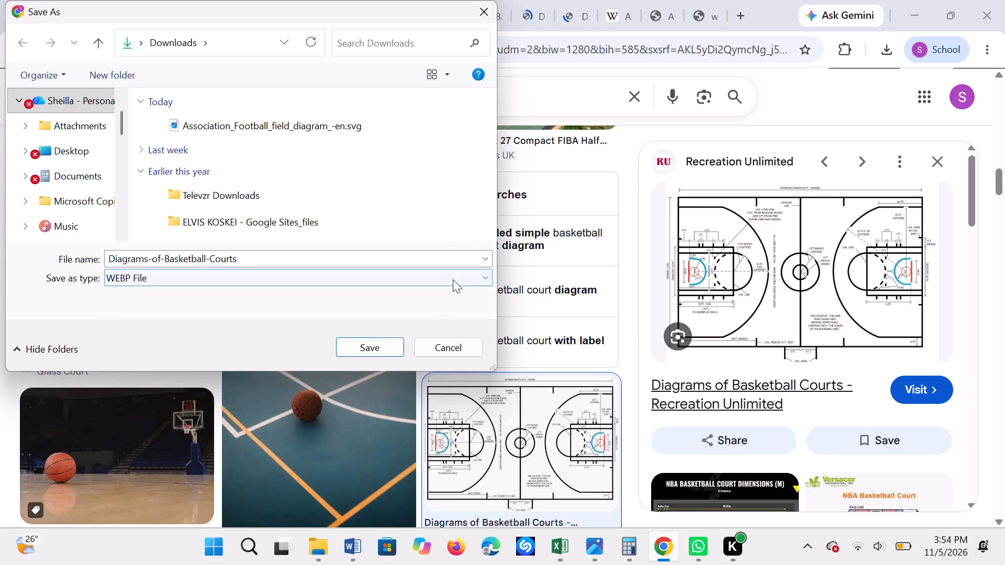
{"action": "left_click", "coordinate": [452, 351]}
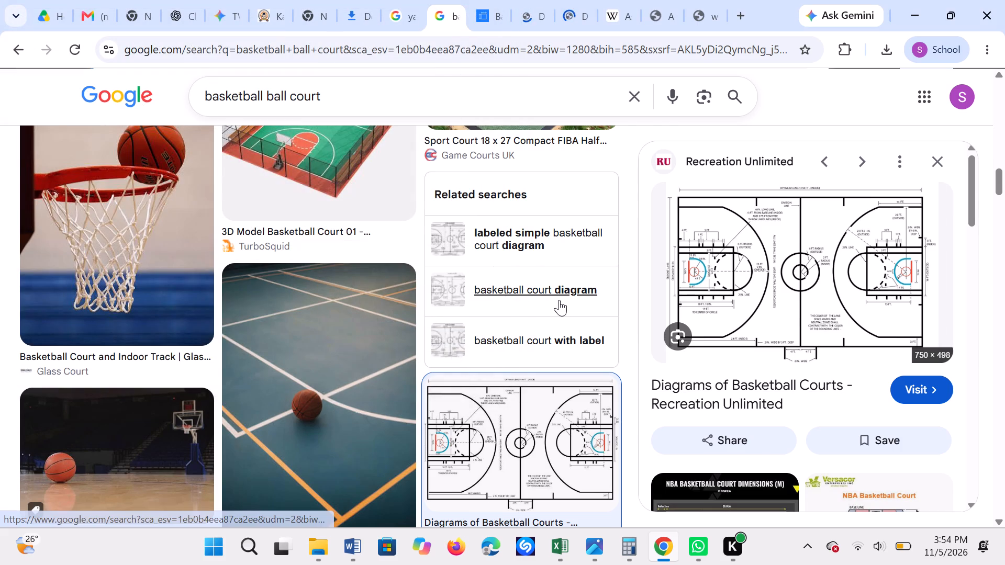
Go to the already opened Dimensions.com Basketball Court page and try to open its court drawing.
{"action": "scroll", "coordinate": [559, 300], "scroll_direction": "up", "scroll_amount": 5}
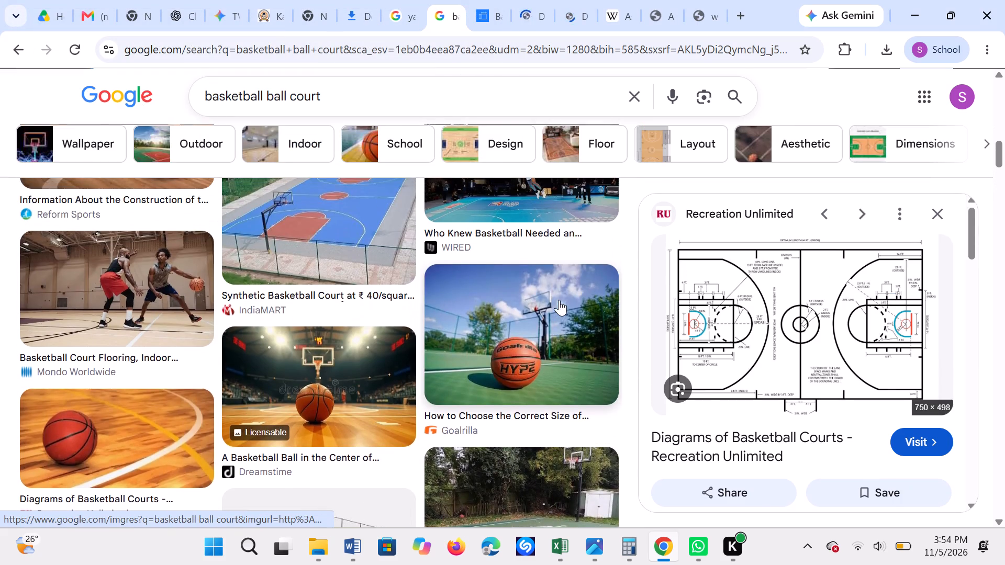
{"action": "scroll", "coordinate": [559, 300], "scroll_direction": "up", "scroll_amount": 4}
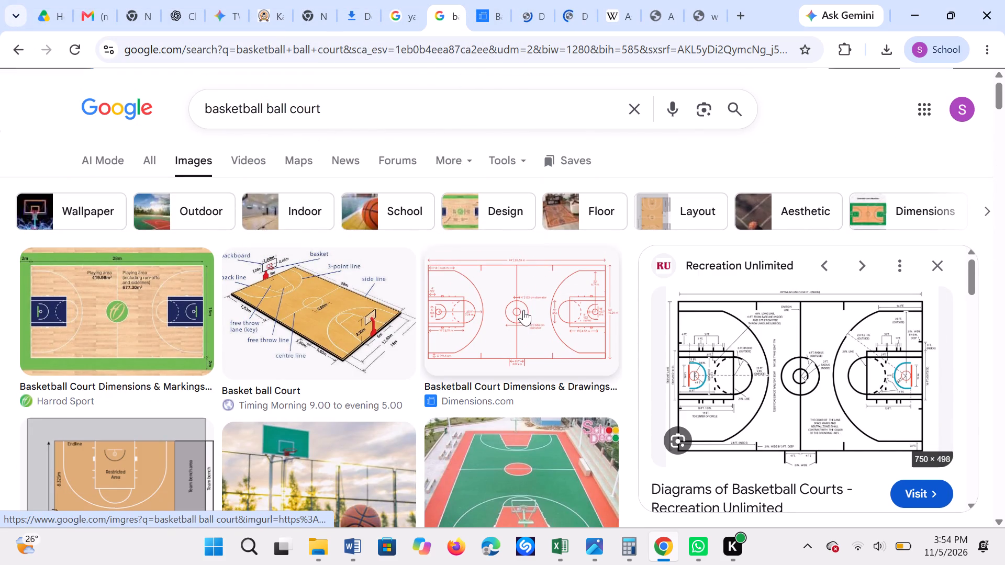
{"action": "left_click", "coordinate": [485, 14]}
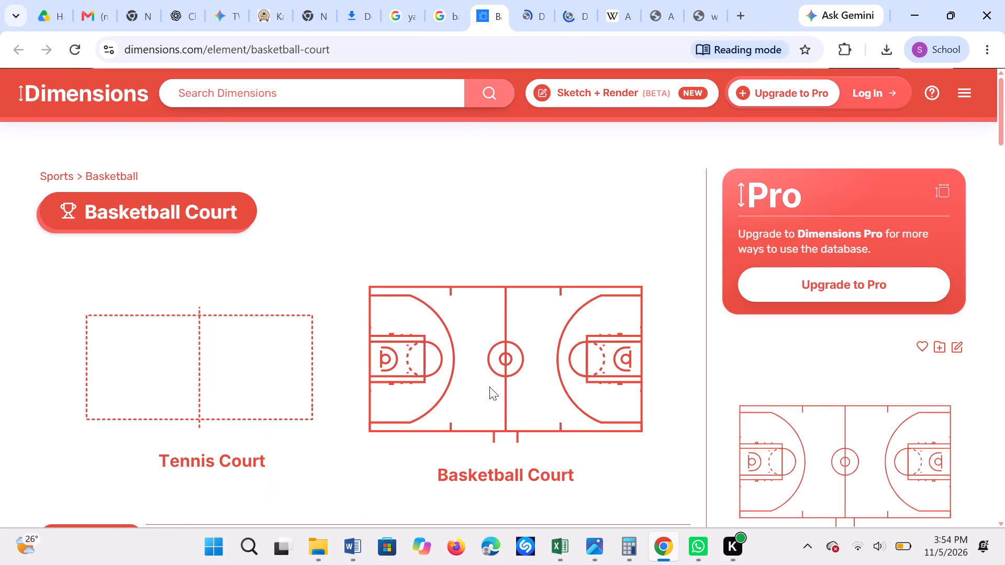
{"action": "scroll", "coordinate": [489, 387], "scroll_direction": "down", "scroll_amount": 2}
{"action": "left_click", "coordinate": [816, 304]}
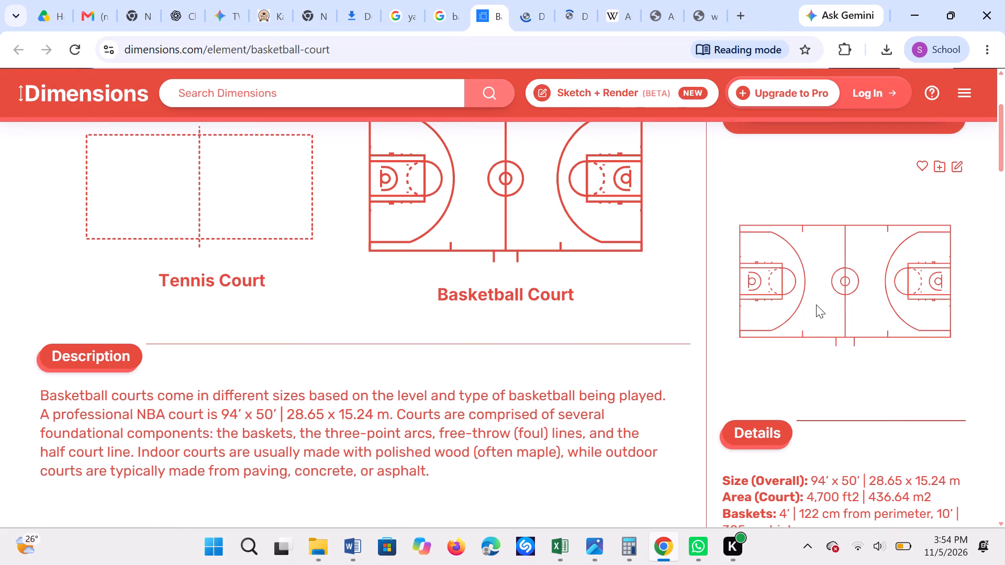
{"action": "left_click", "coordinate": [831, 289]}
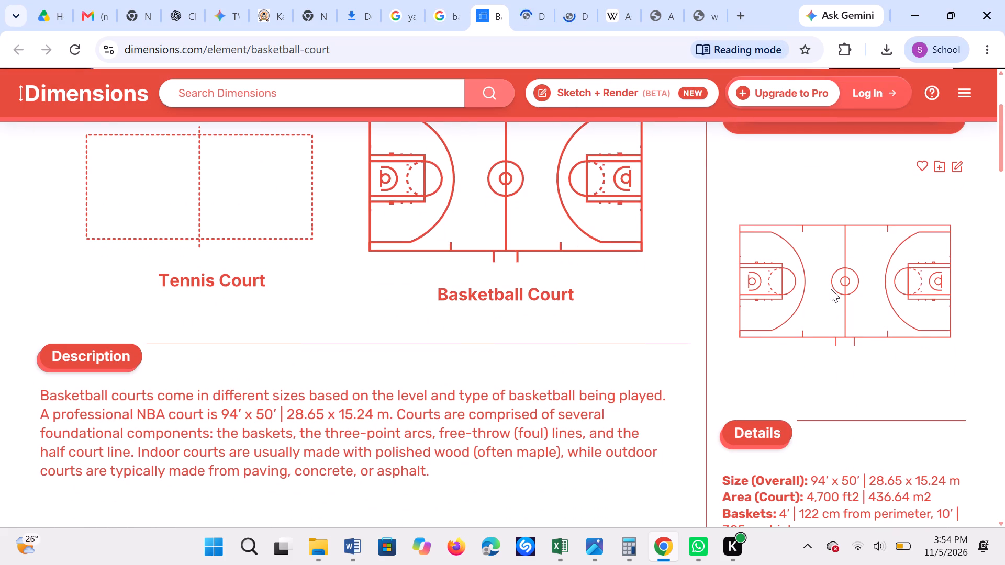
{"action": "left_click", "coordinate": [825, 300]}
{"action": "left_click", "coordinate": [824, 300]}
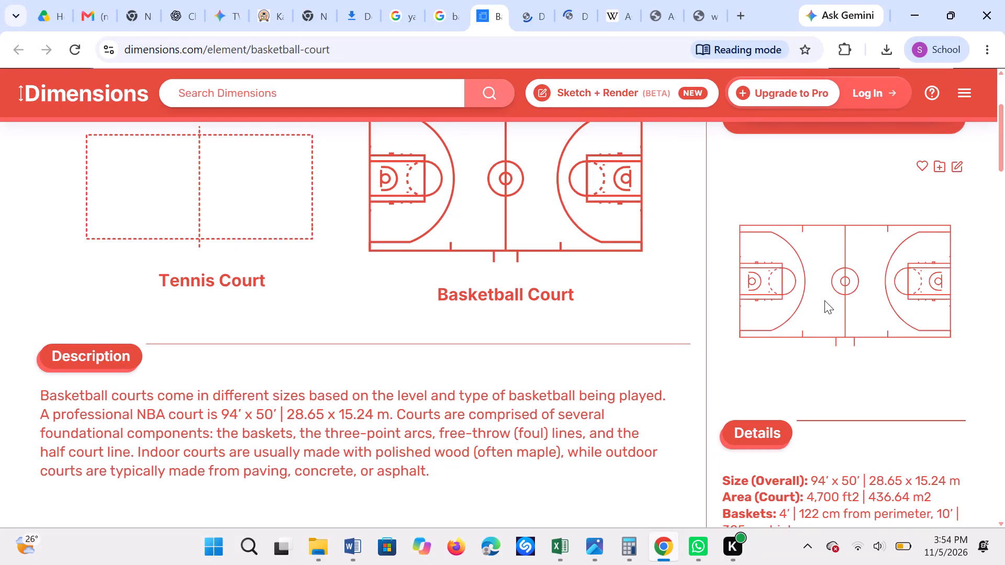
{"action": "scroll", "coordinate": [824, 300], "scroll_direction": "up", "scroll_amount": 1}
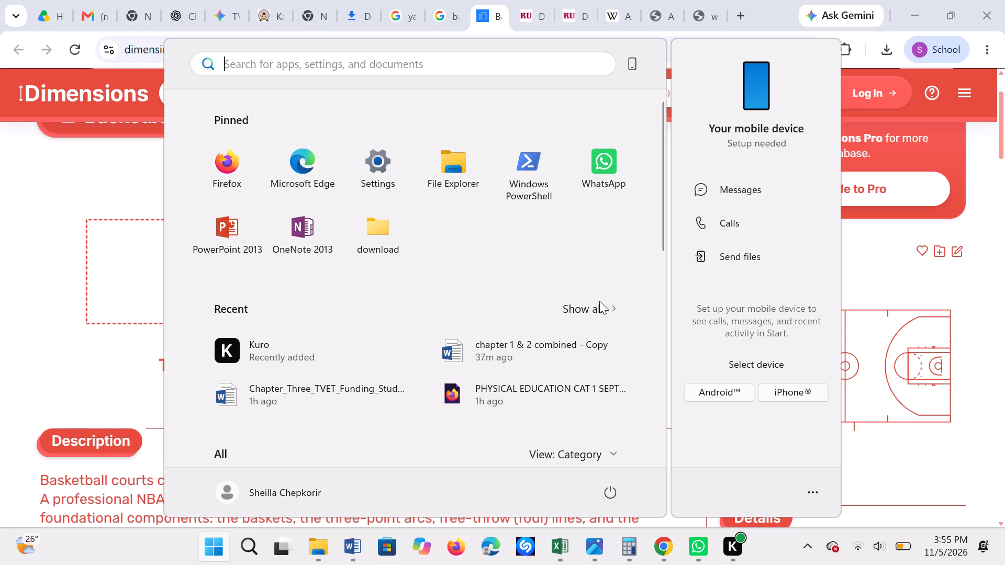
Open the Snipping Tool, capture the large Basketball Court drawing on the Dimensions.com page as a rectangle, and copy the snip.
{"action": "type", "text": "snu"}
{"action": "key", "text": "BackSpace"}
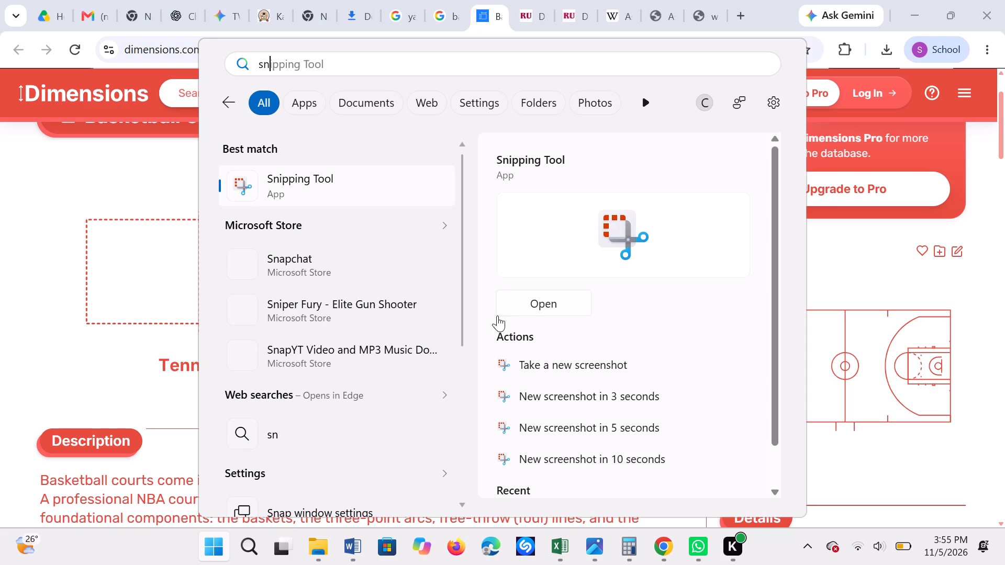
{"action": "left_click", "coordinate": [561, 302]}
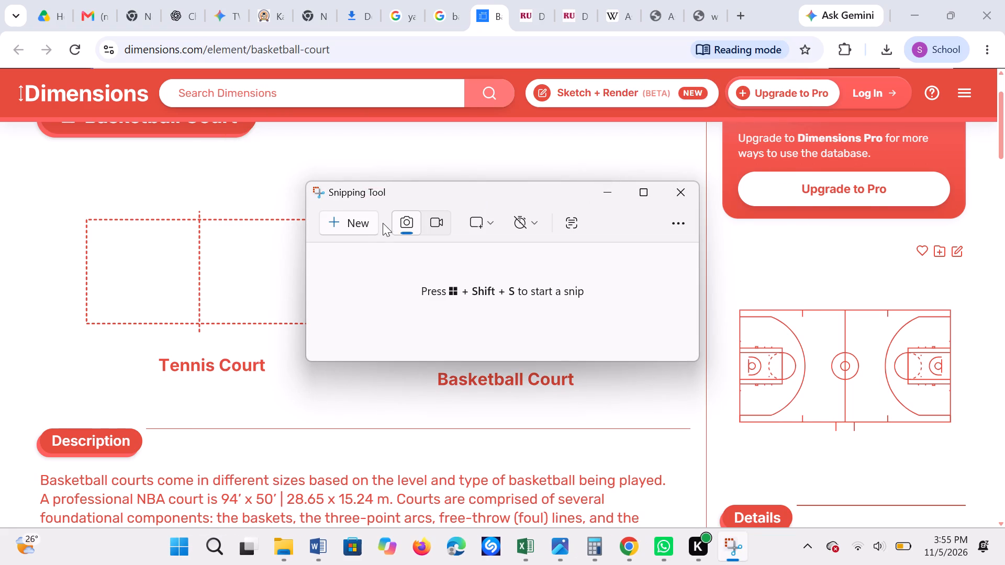
{"action": "left_click", "coordinate": [358, 227]}
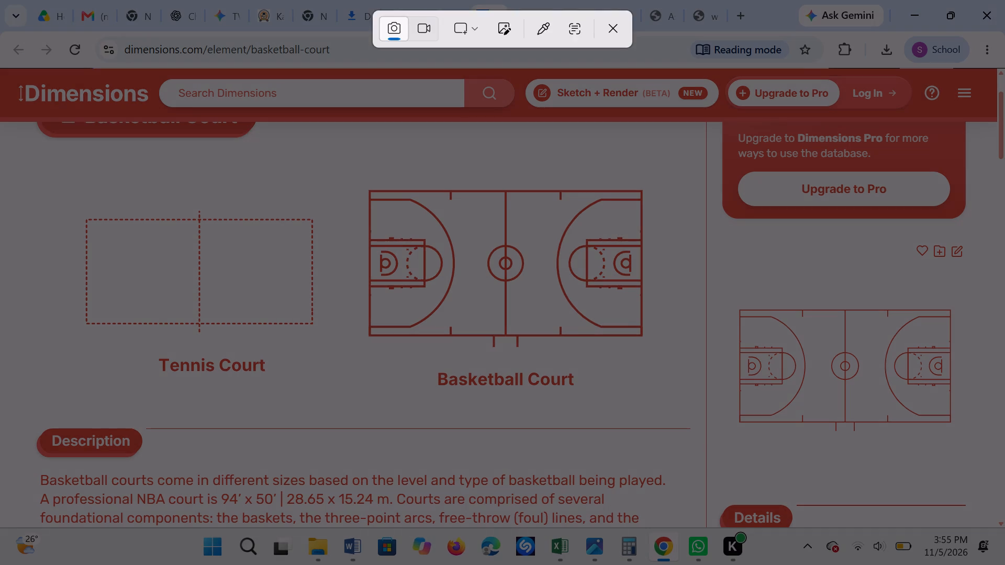
{"action": "left_click", "coordinate": [357, 169]}
{"action": "left_click_drag", "start_coordinate": [357, 169], "coordinate": [561, 325]}
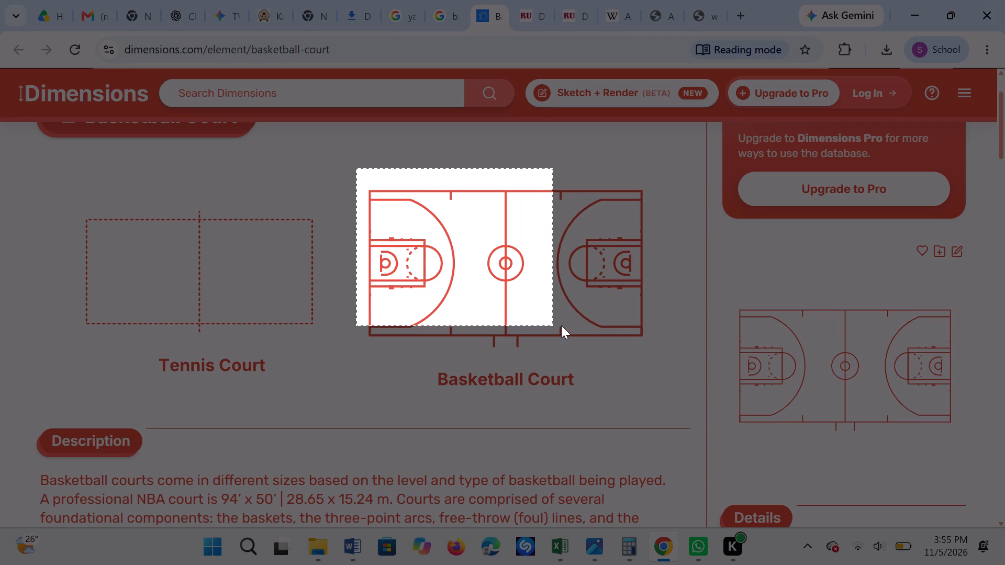
{"action": "left_click_drag", "start_coordinate": [561, 325], "coordinate": [665, 356]}
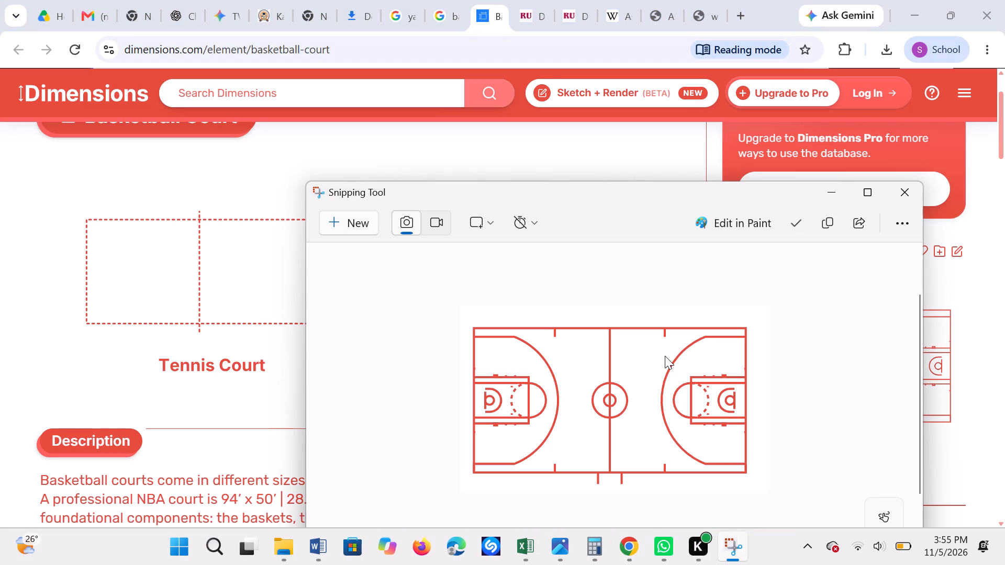
{"action": "left_click", "coordinate": [828, 232]}
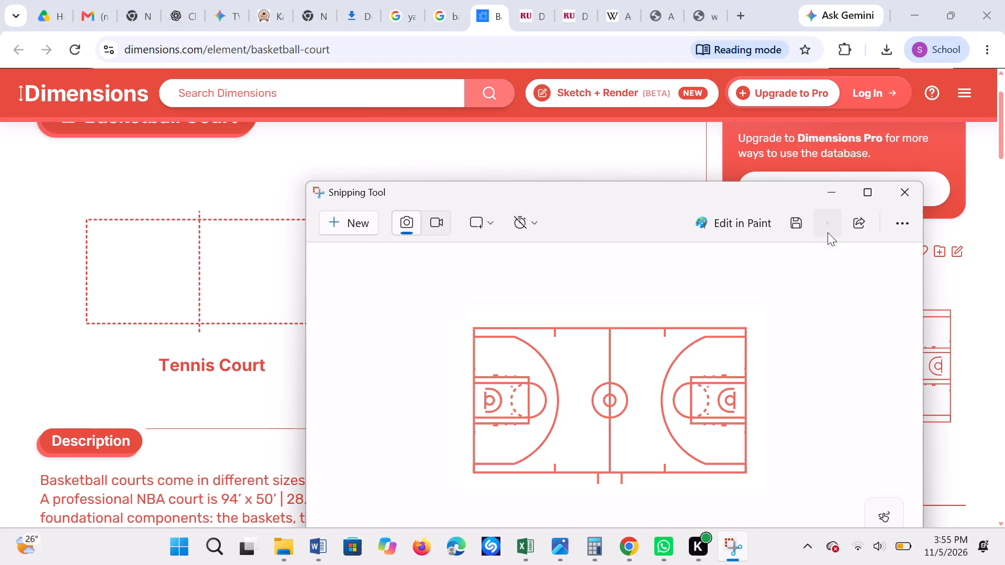
Switch to the Physical Education Word document and paste the court snip under the heading 2. BASKETBALL.
{"action": "key", "text": "alt+Tab"}
{"action": "key", "text": "alt+Tab"}
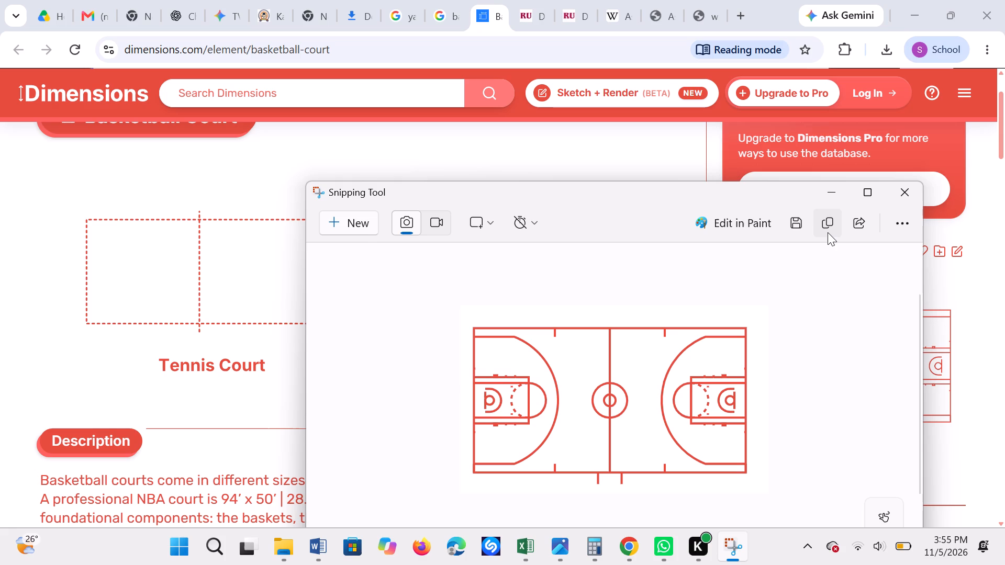
{"action": "left_click", "coordinate": [317, 556]}
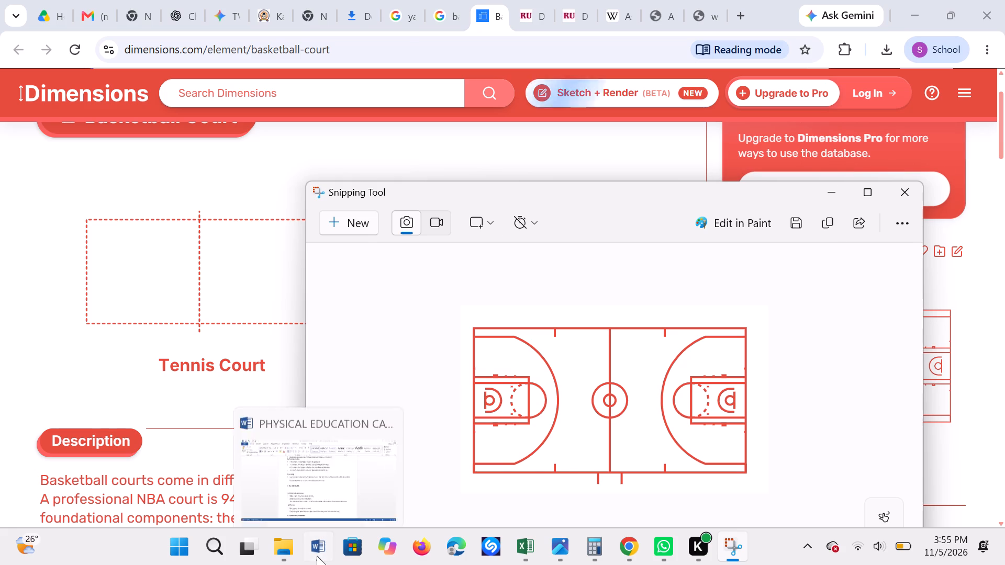
{"action": "key", "text": "ctrl+v"}
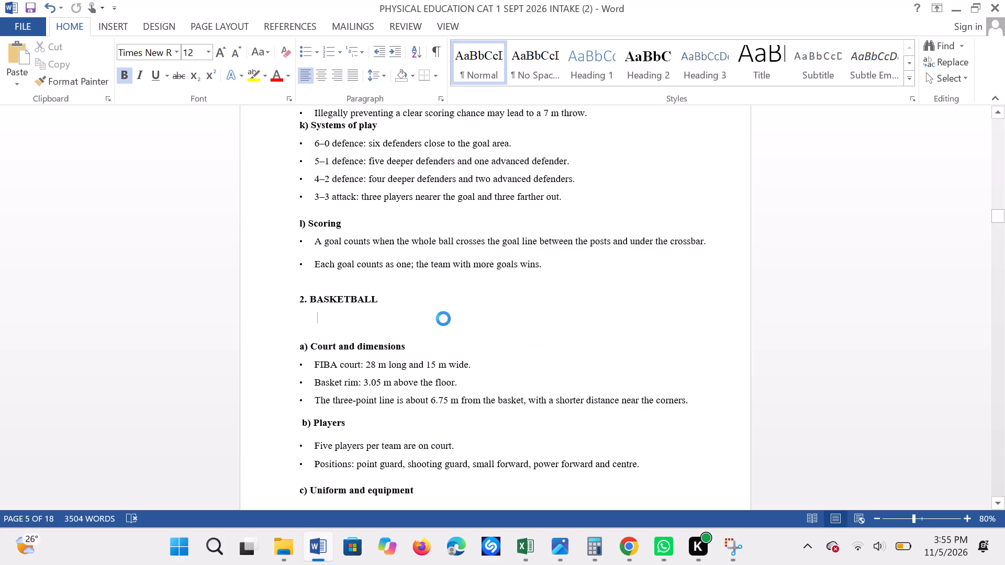
Review the document from the basketball section through soccer and volleyball to the athletics events, checking the diagrams and layout.
{"action": "scroll", "coordinate": [598, 402], "scroll_direction": "down", "scroll_amount": 4}
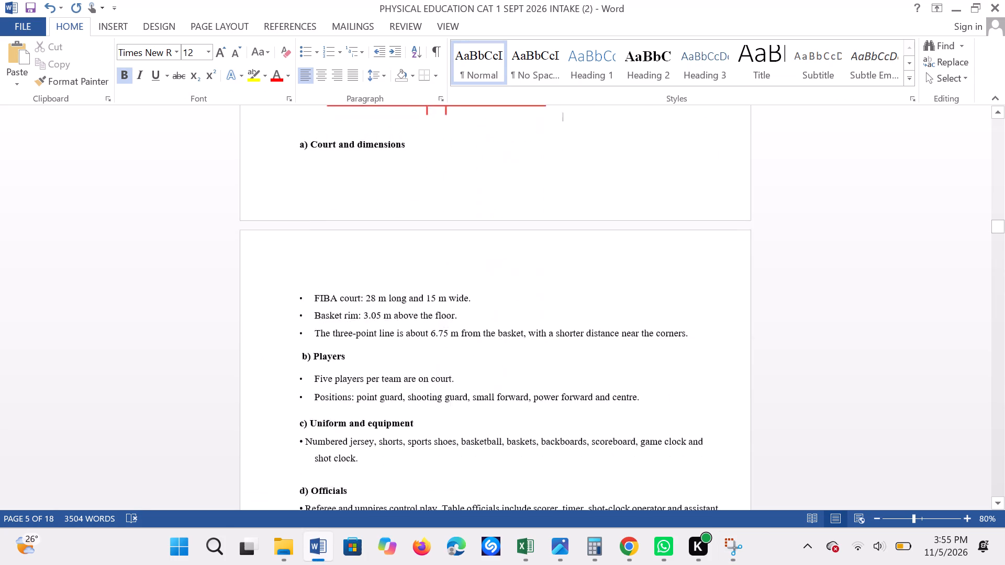
{"action": "scroll", "coordinate": [598, 402], "scroll_direction": "down", "scroll_amount": 4}
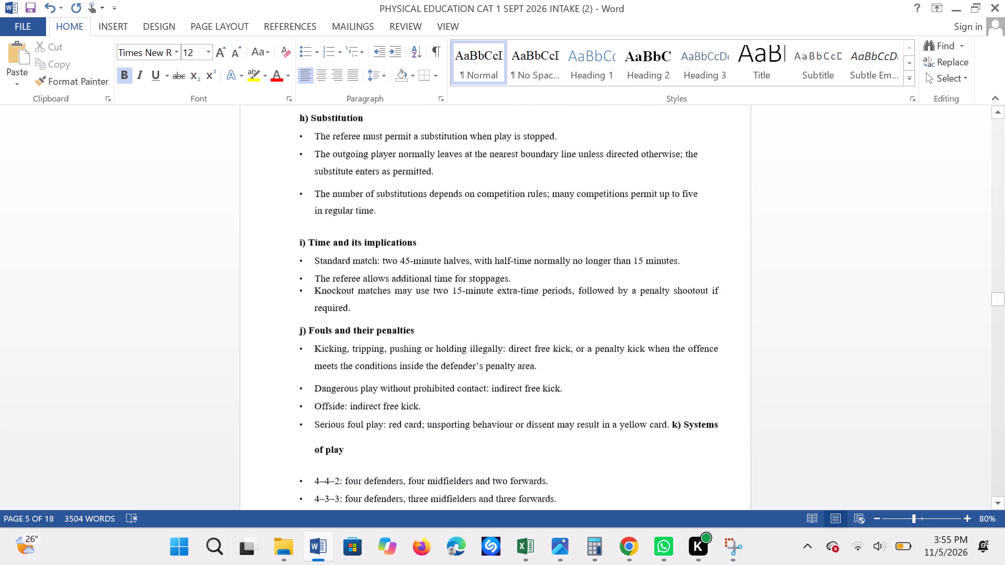
{"action": "scroll", "coordinate": [598, 402], "scroll_direction": "down", "scroll_amount": 5}
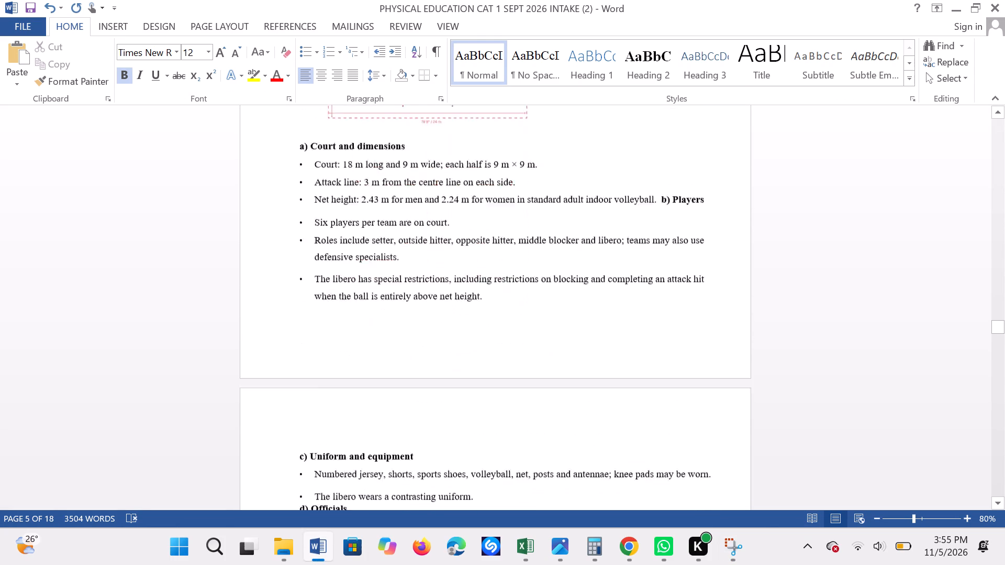
{"action": "scroll", "coordinate": [598, 402], "scroll_direction": "down", "scroll_amount": 7}
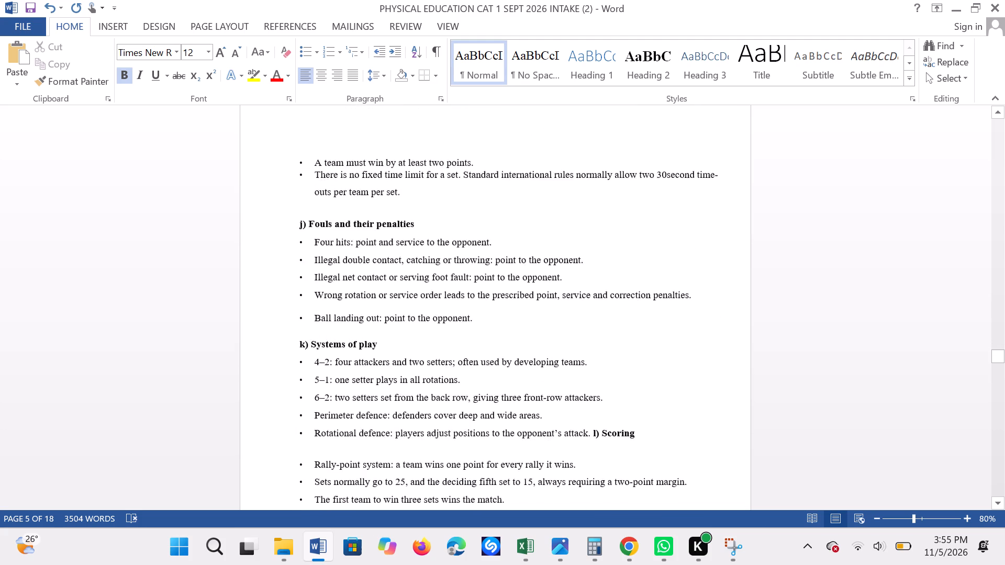
{"action": "scroll", "coordinate": [598, 402], "scroll_direction": "down", "scroll_amount": 8}
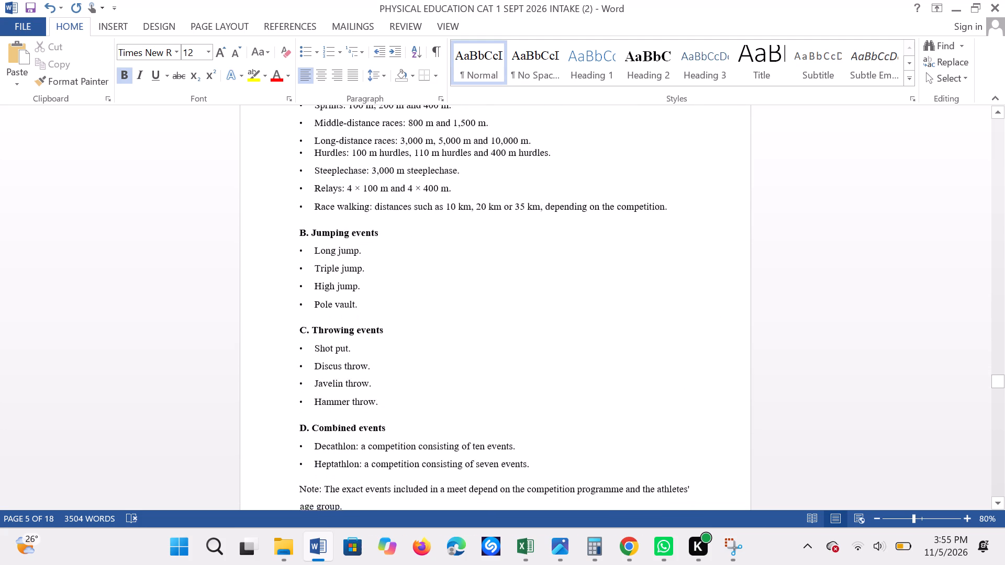
{"action": "scroll", "coordinate": [598, 402], "scroll_direction": "up", "scroll_amount": 13}
{"action": "scroll", "coordinate": [598, 402], "scroll_direction": "down", "scroll_amount": 1}
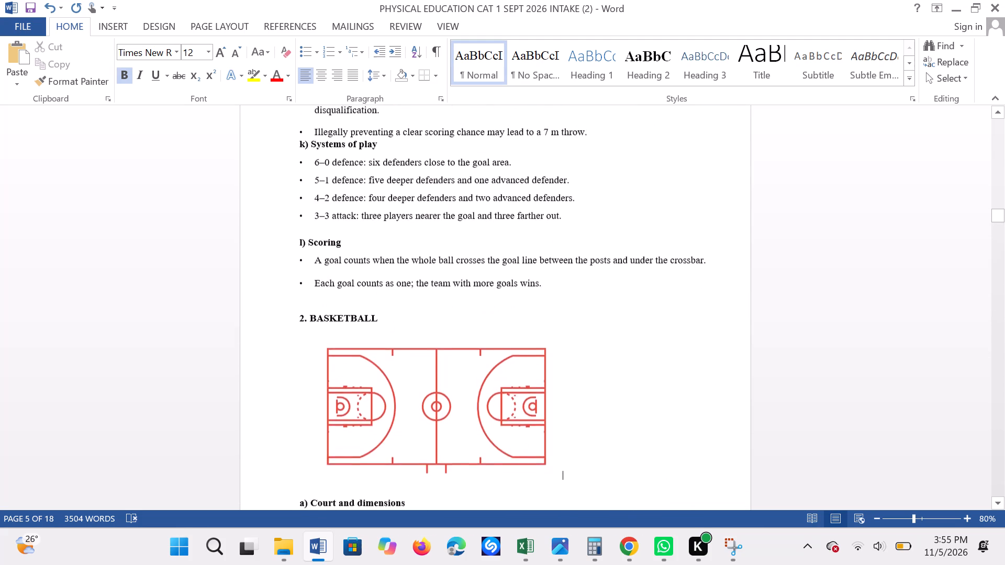
Insert blank lines after "The team with the most points wins." to push the heading 3. SOCCER (ASSOCIATION FOOTBALL) onto the following page.
{"action": "scroll", "coordinate": [598, 402], "scroll_direction": "down", "scroll_amount": 5}
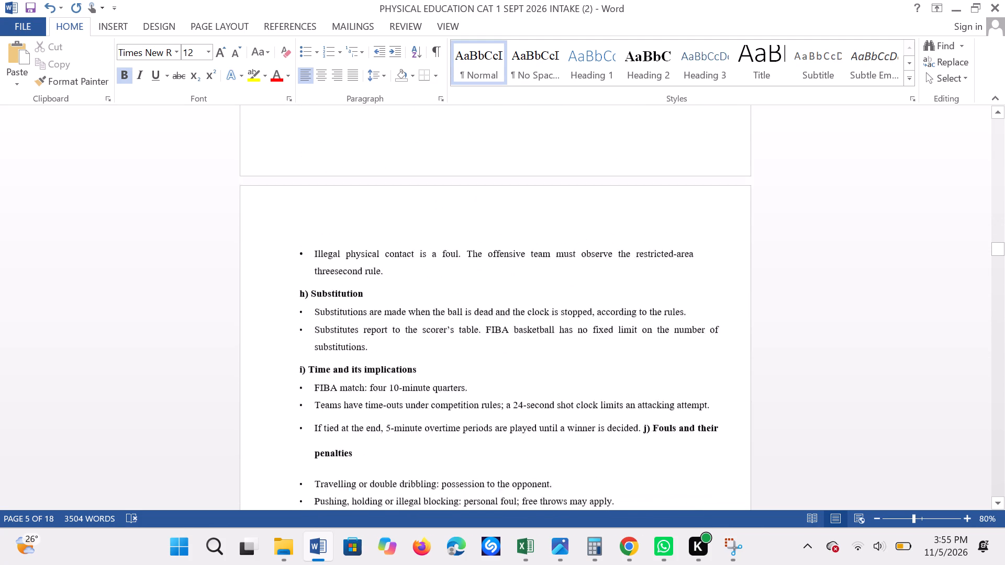
{"action": "scroll", "coordinate": [598, 402], "scroll_direction": "down", "scroll_amount": 3}
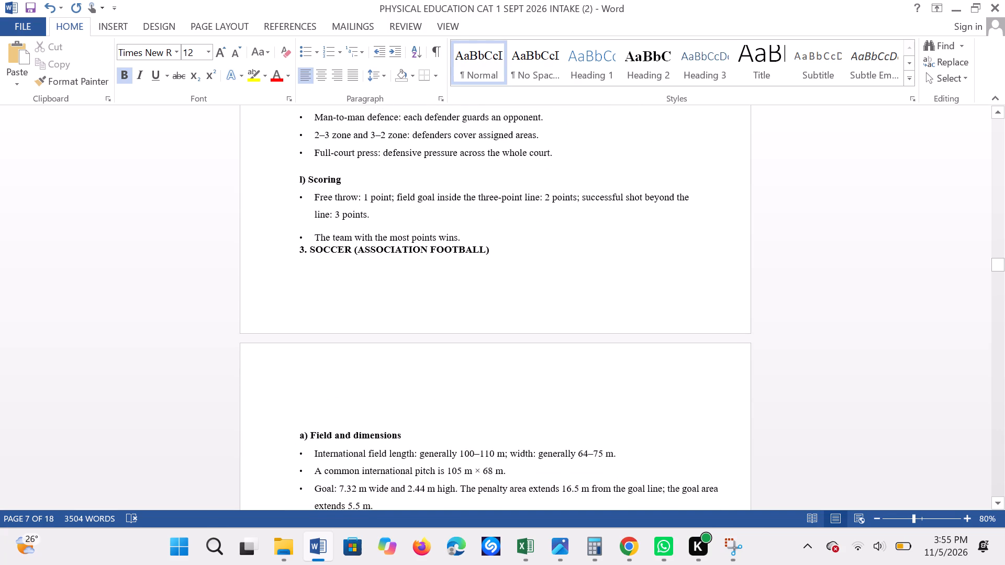
{"action": "left_click", "coordinate": [535, 238]}
{"action": "key", "text": "Return"}
{"action": "key", "text": "Return"}
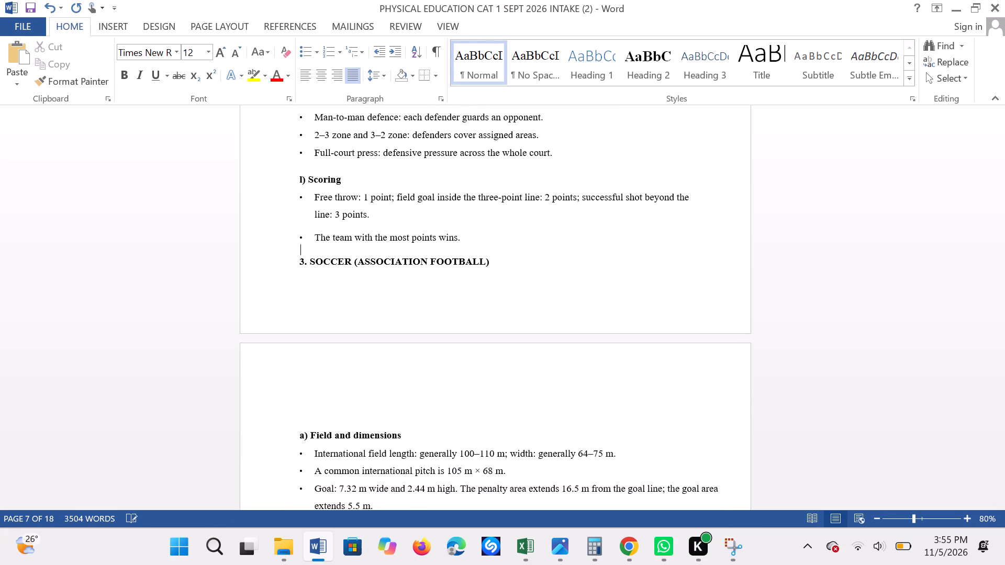
{"action": "key", "text": "Return"}
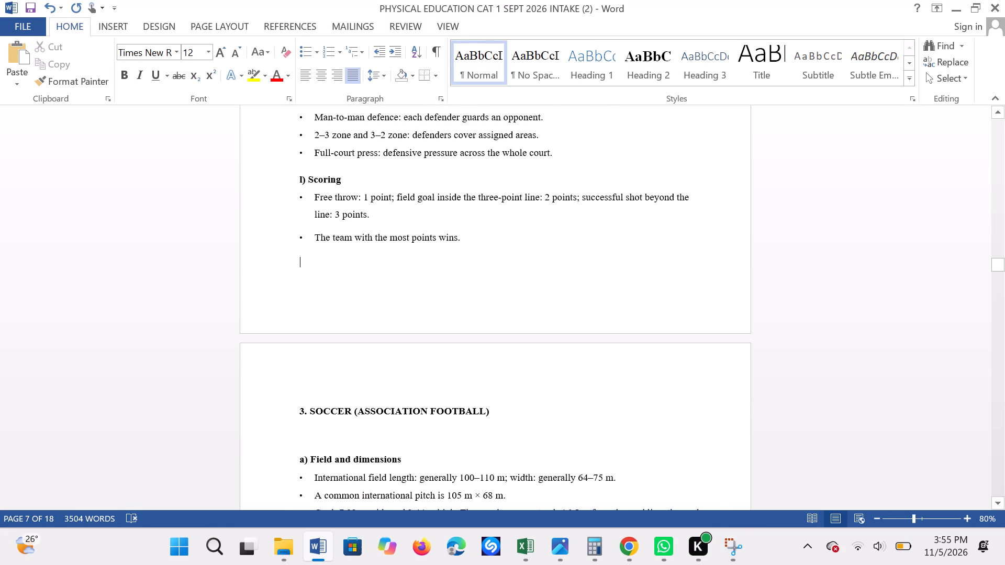
Close the Snipping Tool, switch to Chrome, and display the Association Football field diagram at 25% zoom.
{"action": "key", "text": "alt+Tab"}
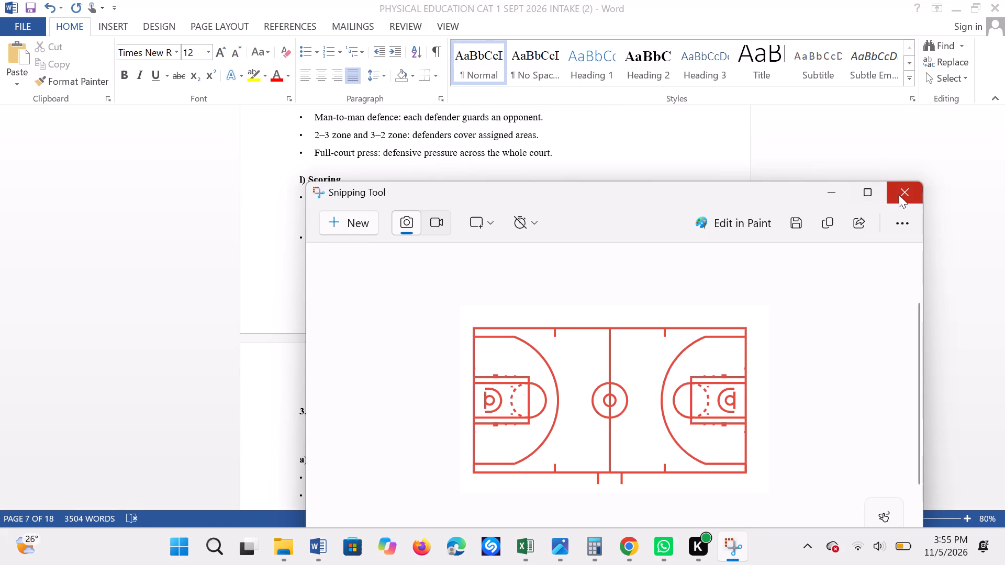
{"action": "left_click", "coordinate": [899, 195]}
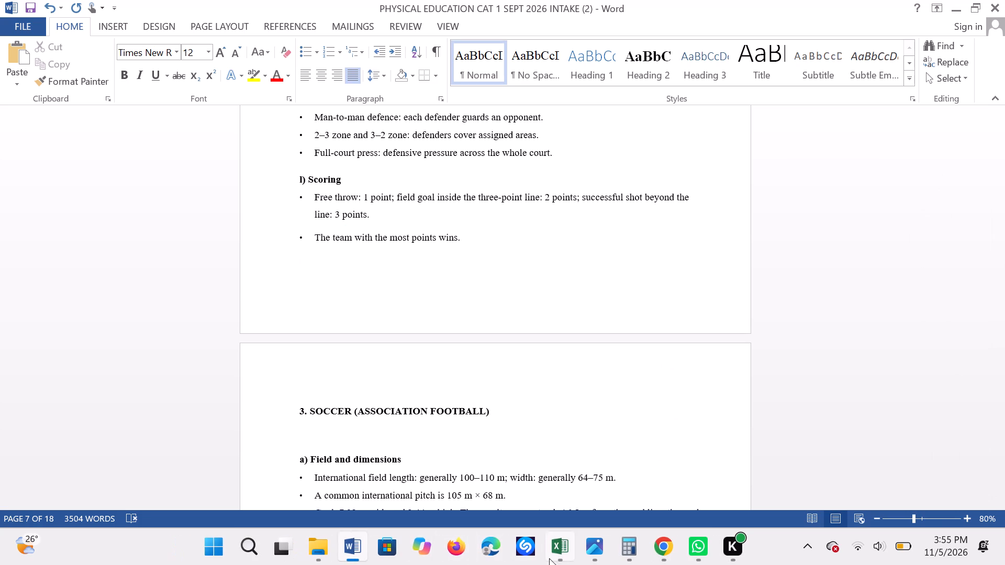
{"action": "left_click", "coordinate": [658, 546]}
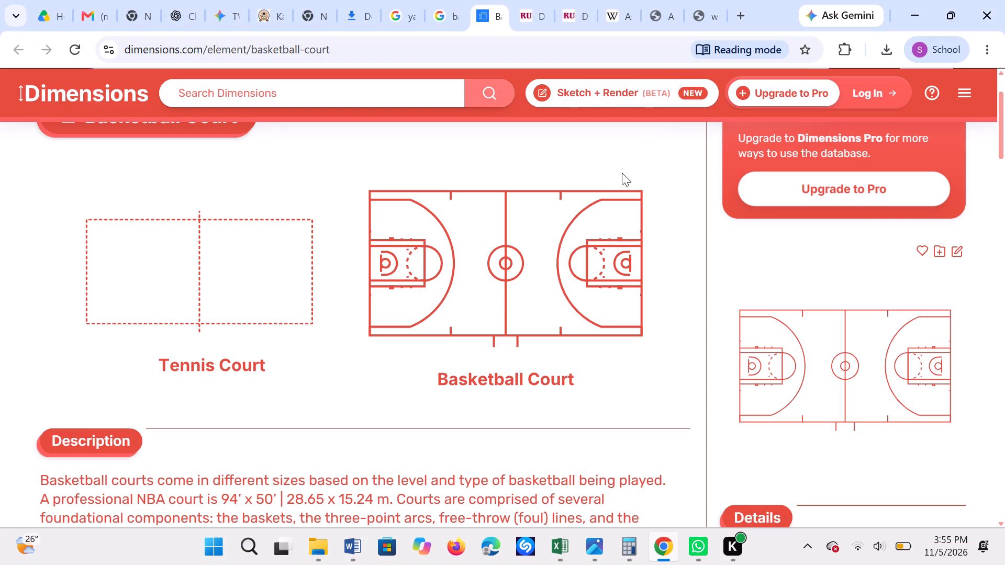
{"action": "left_click", "coordinate": [660, 13]}
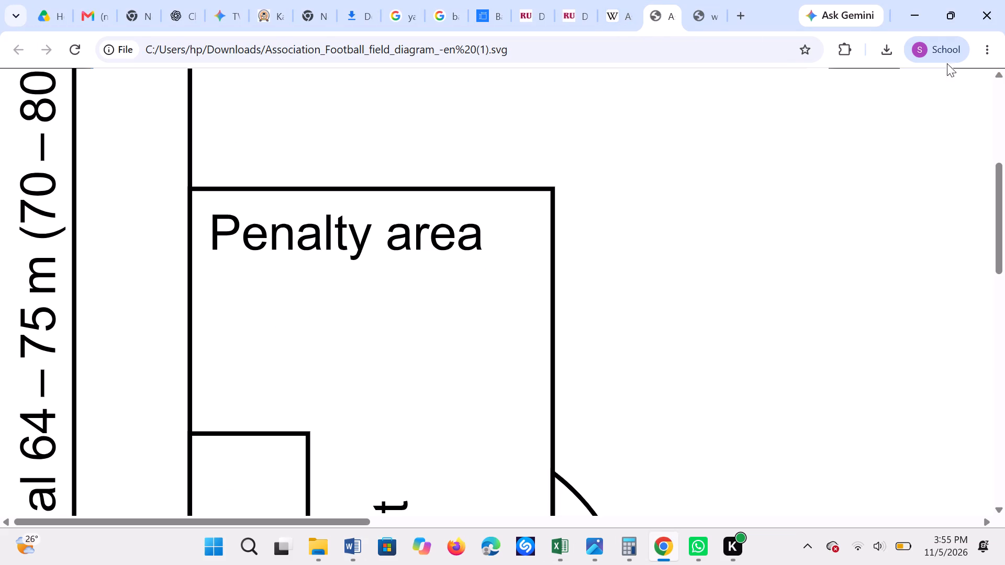
{"action": "left_click", "coordinate": [987, 43]}
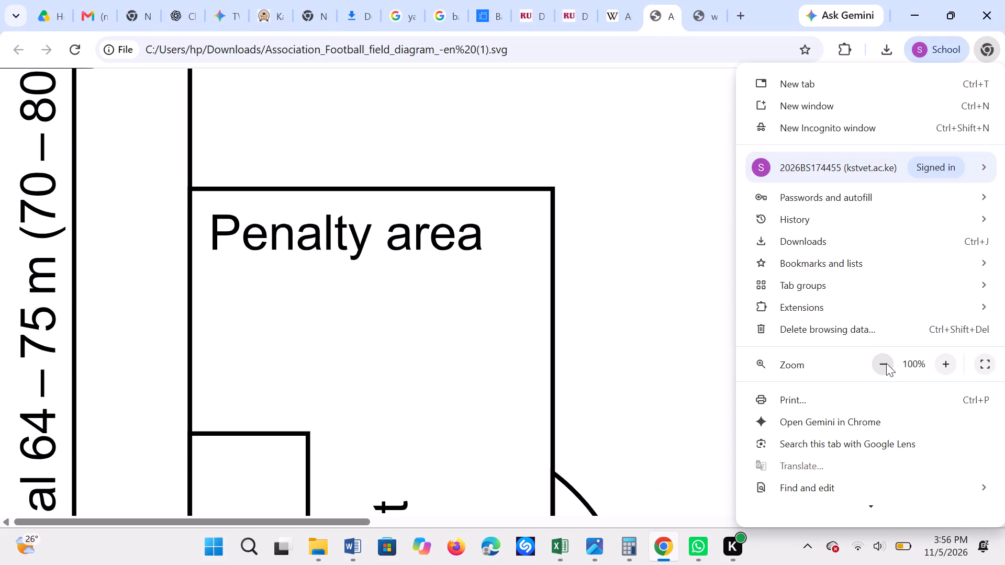
{"action": "triple_click", "coordinate": [886, 363]}
{"action": "triple_click", "coordinate": [886, 363]}
{"action": "triple_click", "coordinate": [886, 363]}
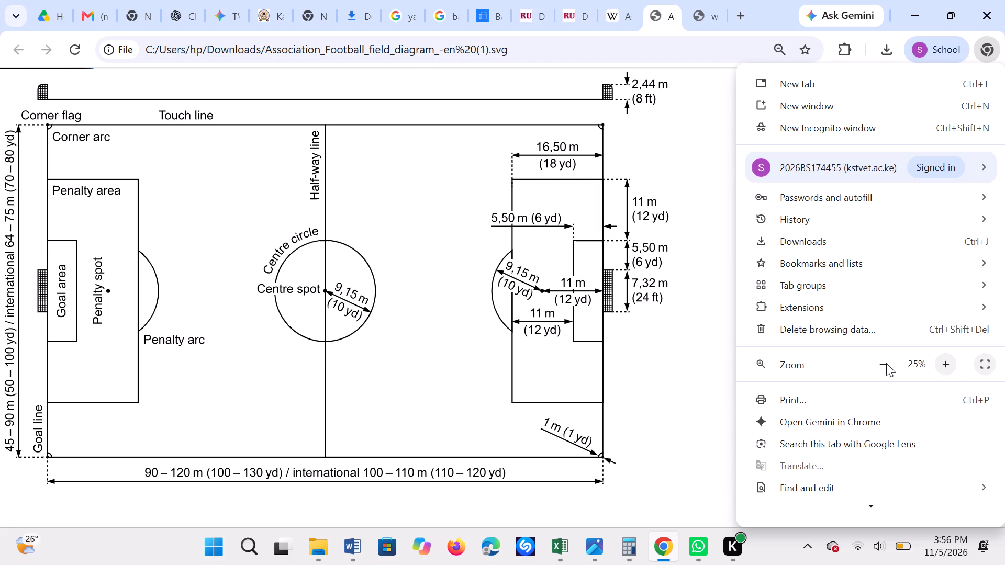
{"action": "left_click", "coordinate": [886, 363]}
{"action": "double_click", "coordinate": [886, 363]}
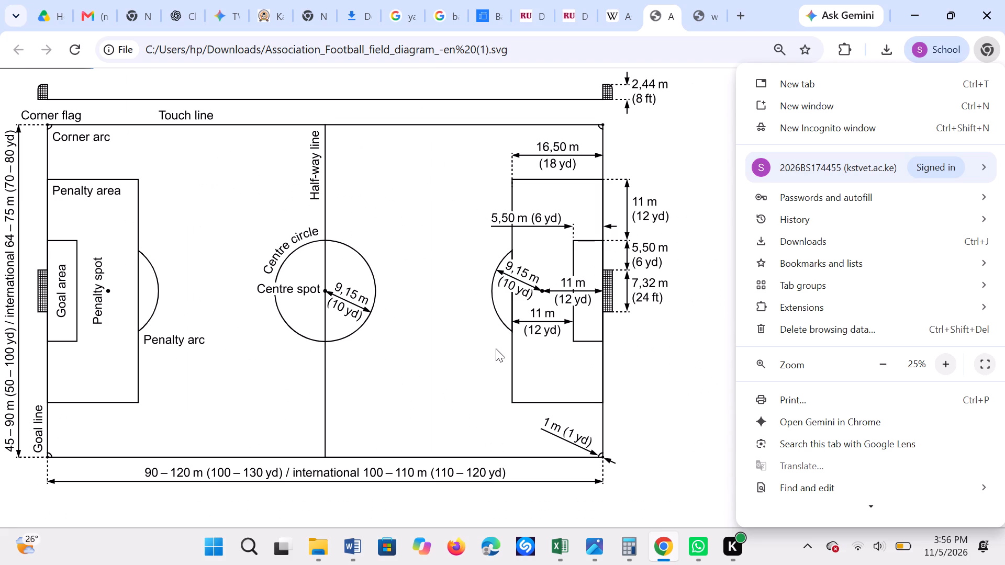
{"action": "left_click", "coordinate": [496, 347]}
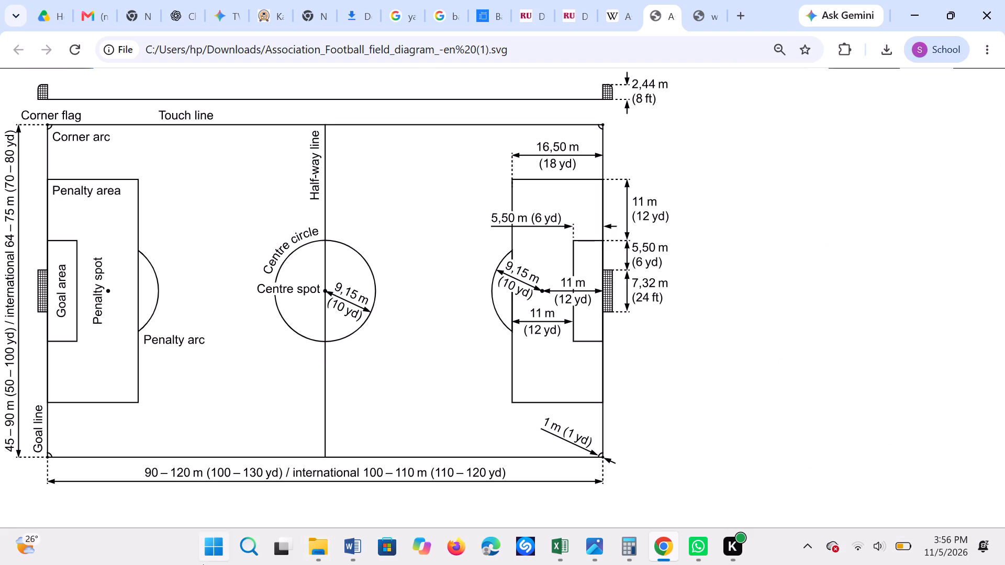
Open the Snipping Tool, capture the whole football field diagram with its dimensions as a rectangle, and copy the snip.
{"action": "left_click", "coordinate": [247, 549]}
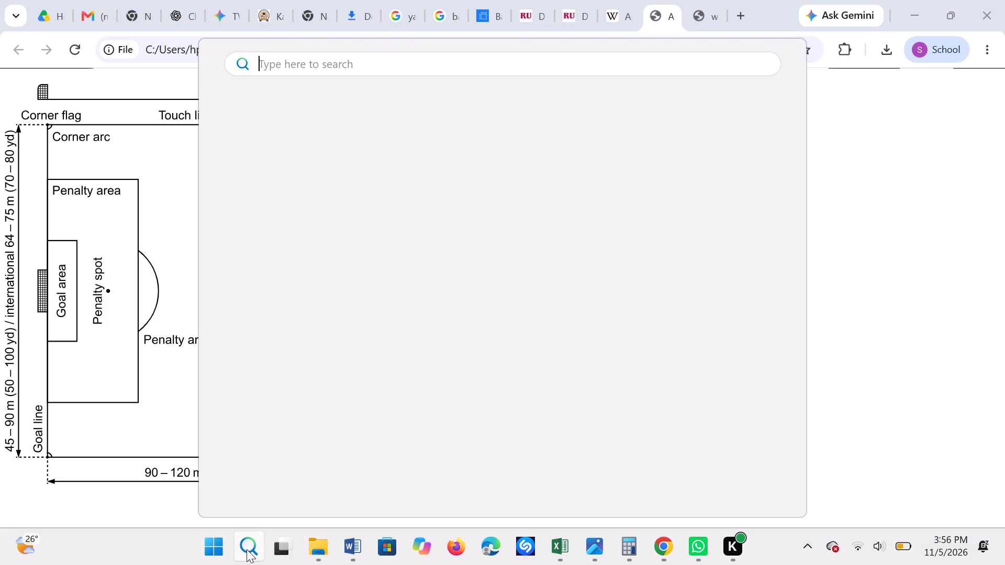
{"action": "type", "text": "snip"}
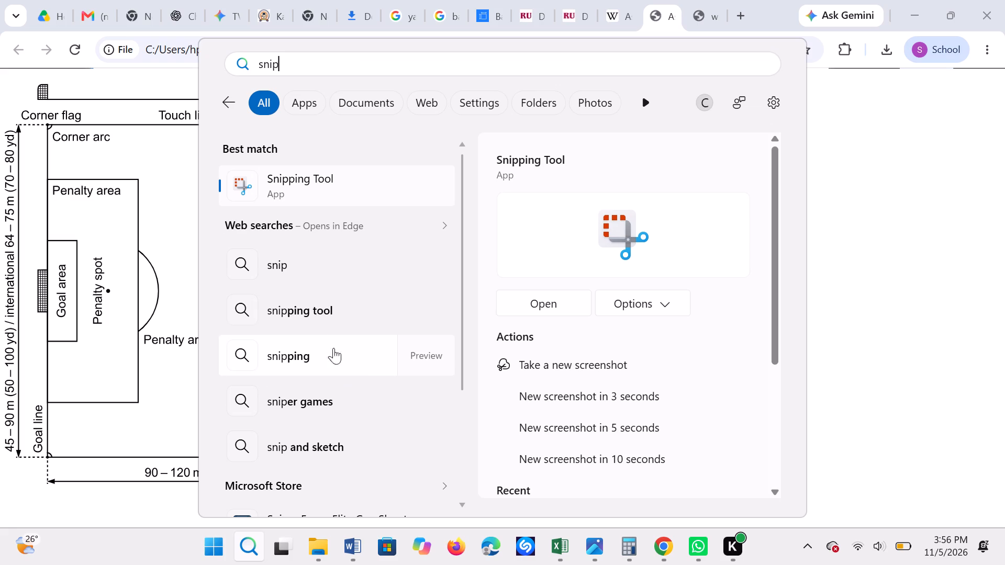
{"action": "left_click", "coordinate": [531, 302]}
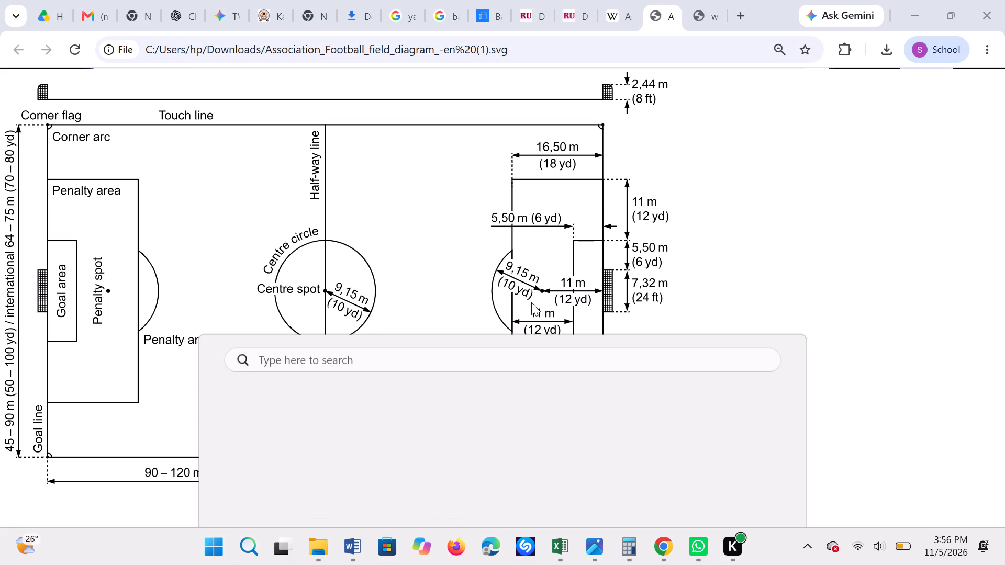
{"action": "left_click", "coordinate": [373, 217]}
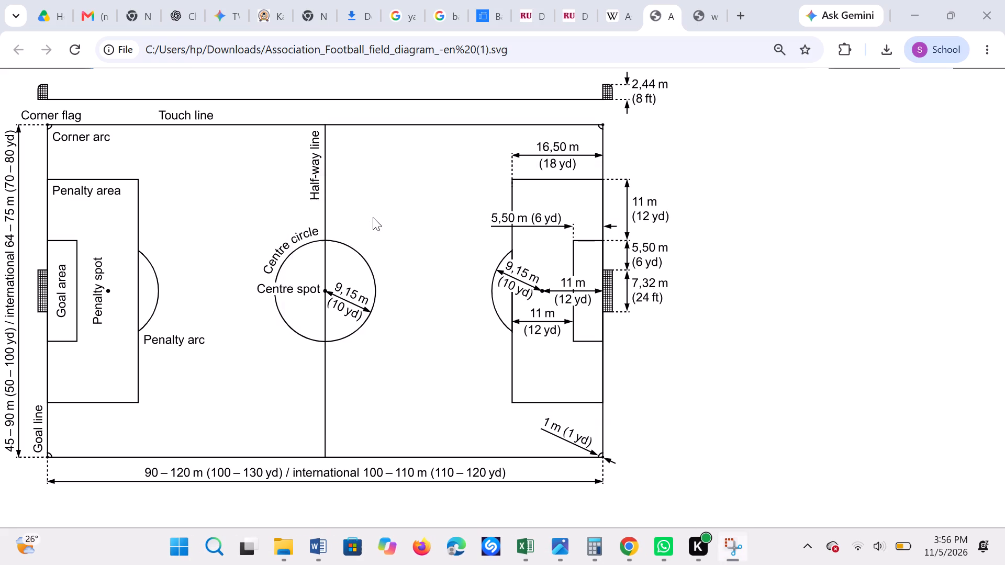
{"action": "left_click_drag", "start_coordinate": [6, 77], "coordinate": [591, 419]}
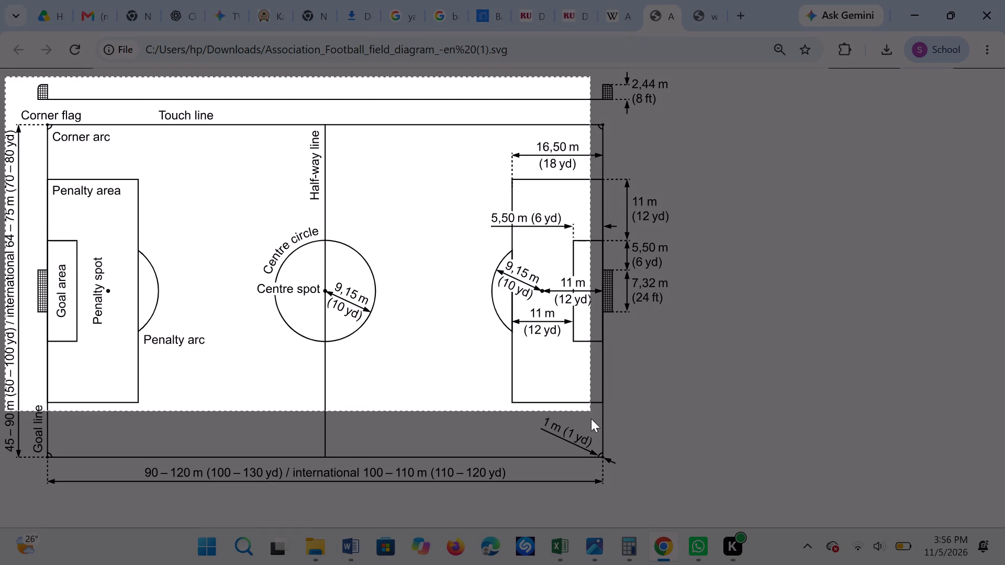
{"action": "left_click_drag", "start_coordinate": [591, 419], "coordinate": [658, 490]}
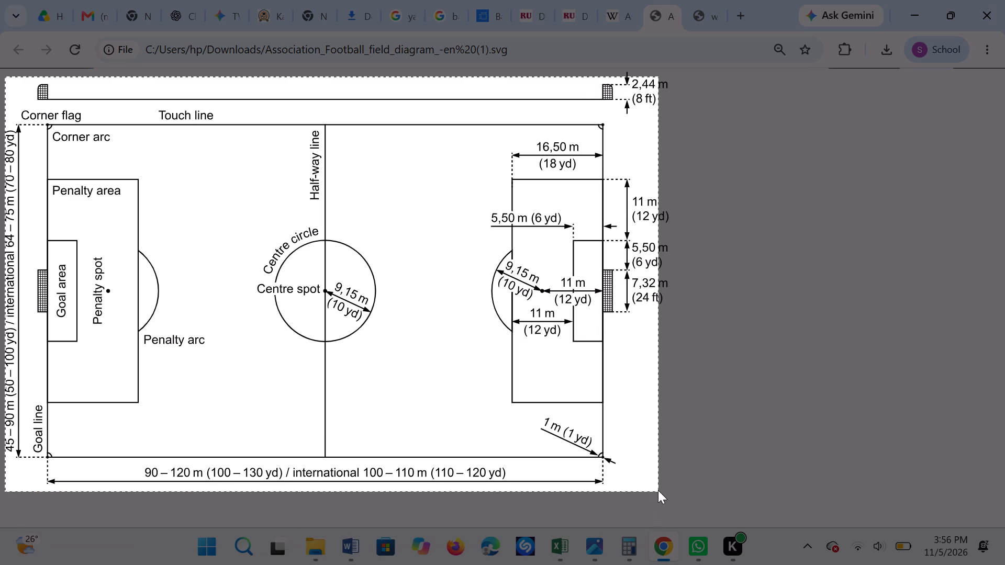
{"action": "left_click_drag", "start_coordinate": [658, 490], "coordinate": [669, 486]}
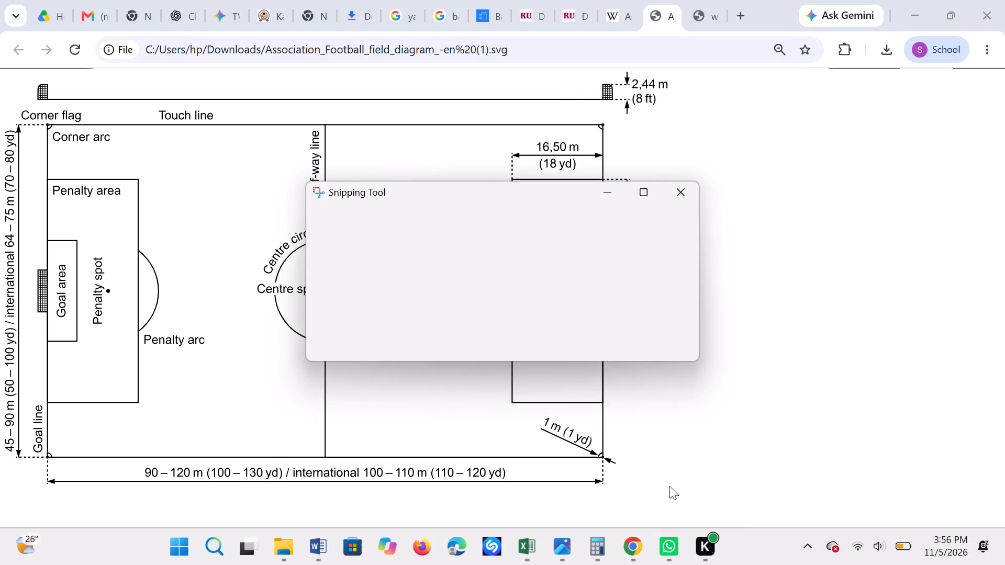
{"action": "left_click", "coordinate": [833, 225]}
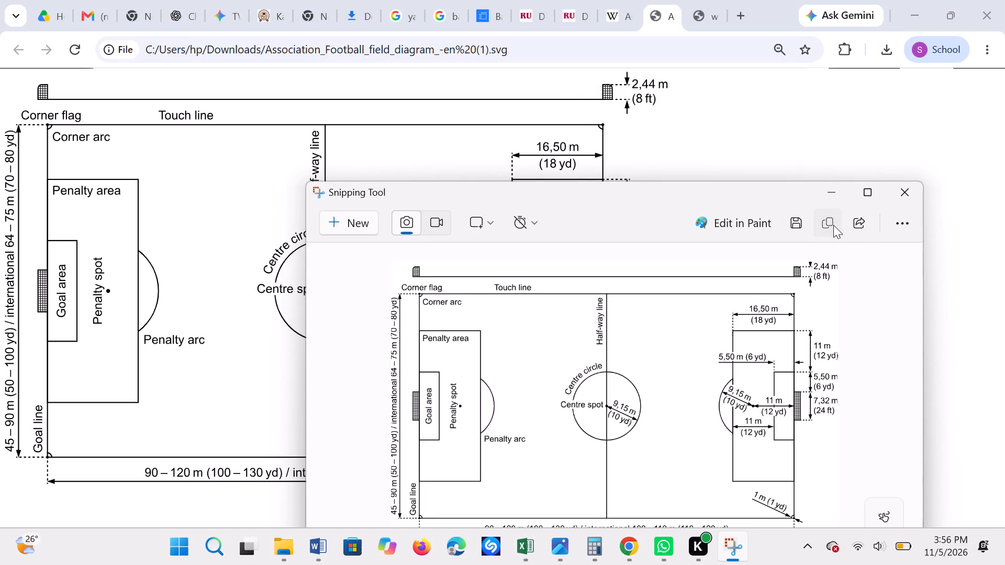
{"action": "left_click", "coordinate": [727, 547]}
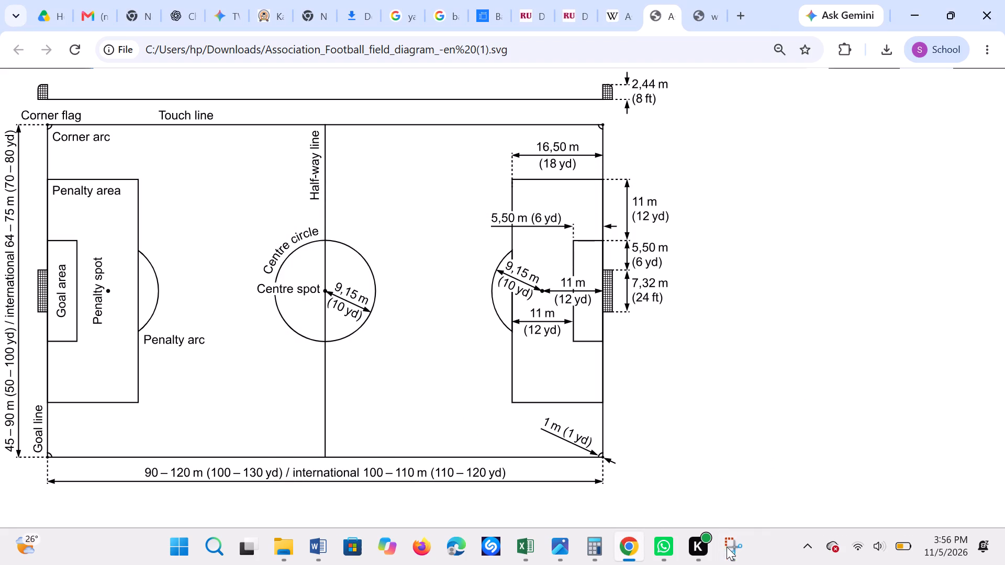
Switch to the Physical Education Word document, paste the pitch snip below the heading 3. SOCCER (ASSOCIATION FOOTBALL), and shrink it proportionally to about three-quarters of its pasted width.
{"action": "left_click", "coordinate": [325, 539]}
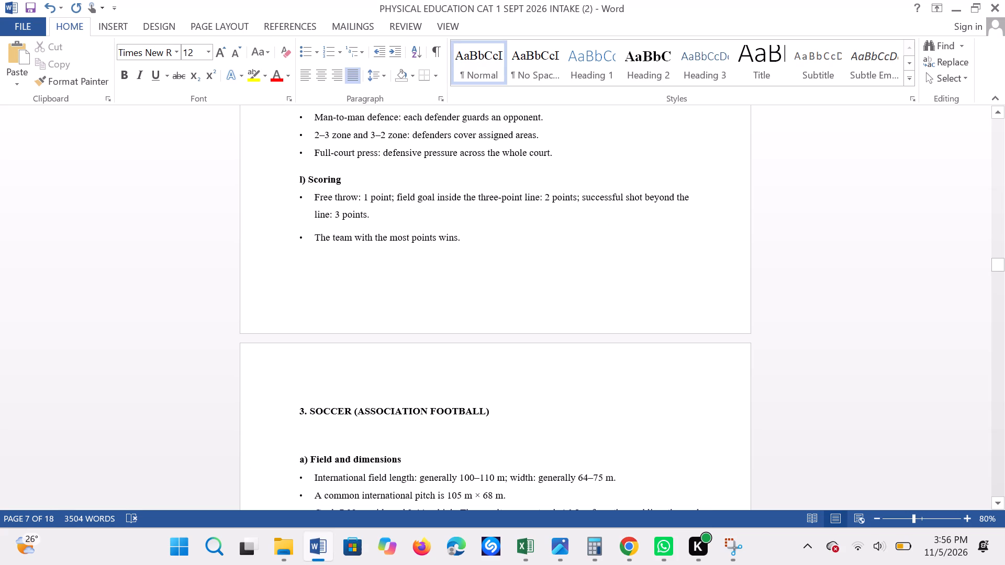
{"action": "left_click", "coordinate": [348, 432]}
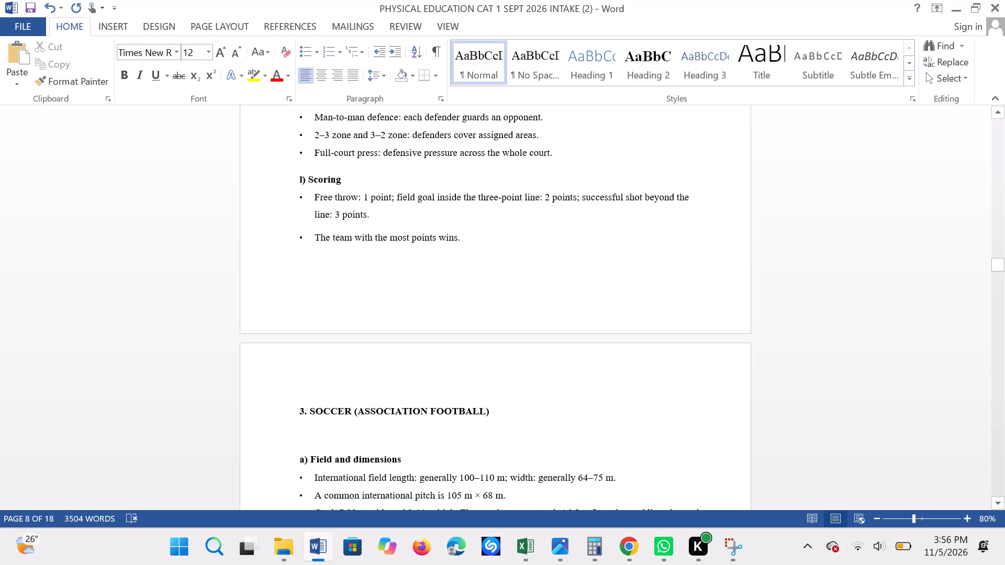
{"action": "key", "text": "ctrl+v"}
{"action": "left_click", "coordinate": [552, 429]}
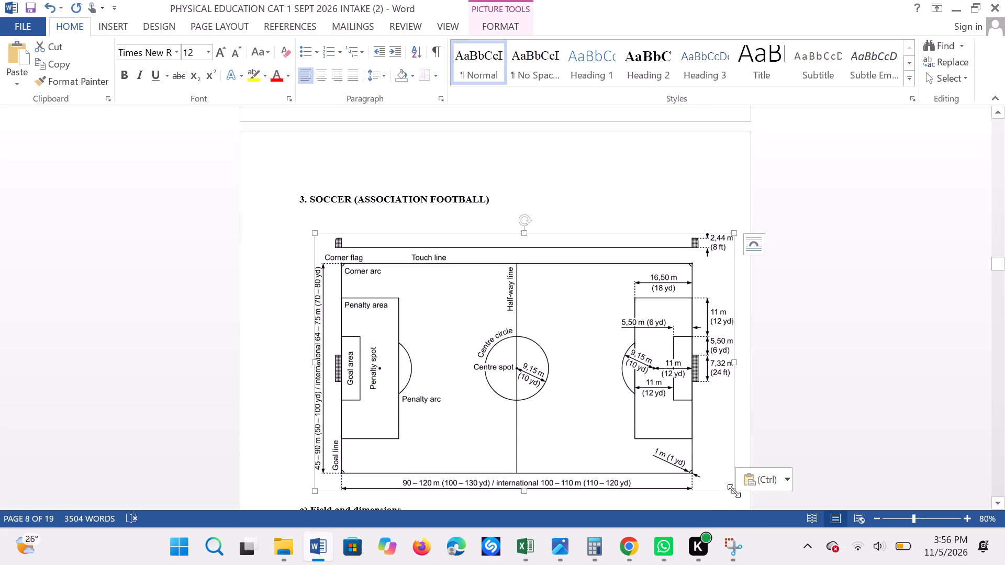
{"action": "left_click_drag", "start_coordinate": [734, 491], "coordinate": [637, 385]}
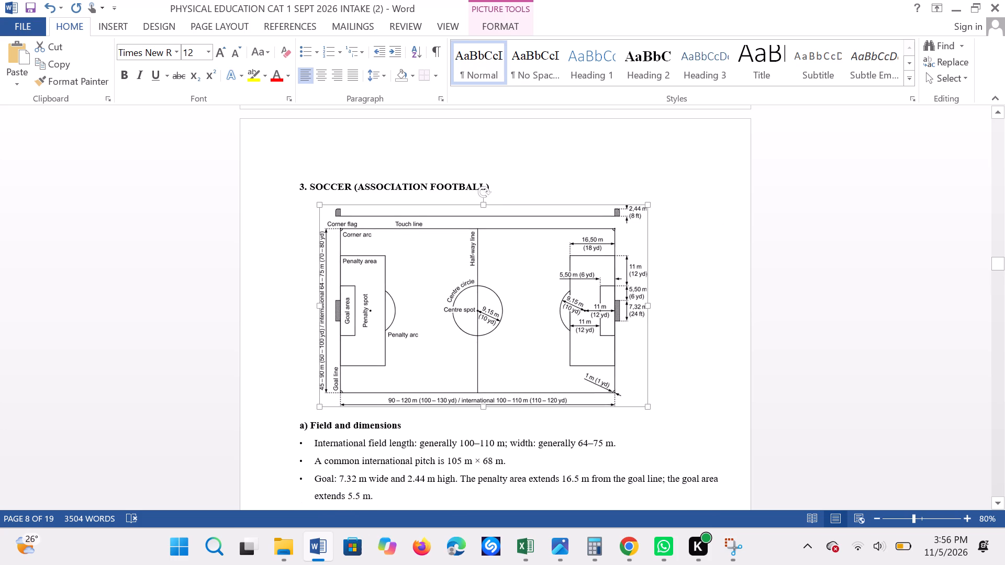
{"action": "left_click_drag", "start_coordinate": [637, 385], "coordinate": [619, 360]}
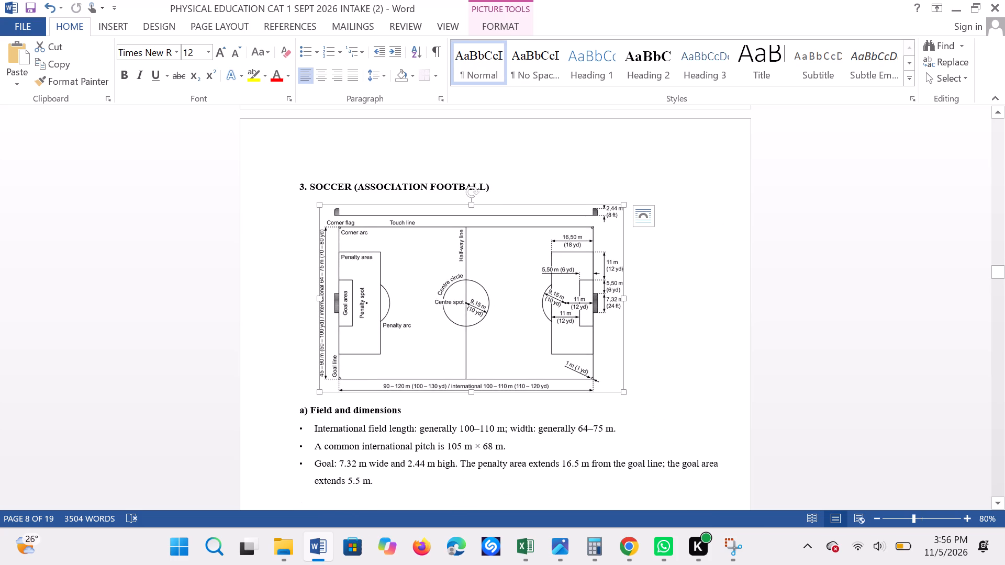
{"action": "left_click", "coordinate": [668, 307]}
Save the Physical Education document.
{"action": "scroll", "coordinate": [668, 307], "scroll_direction": "down", "scroll_amount": 20}
{"action": "scroll", "coordinate": [668, 307], "scroll_direction": "down", "scroll_amount": 20}
{"action": "scroll", "coordinate": [668, 307], "scroll_direction": "down", "scroll_amount": 6}
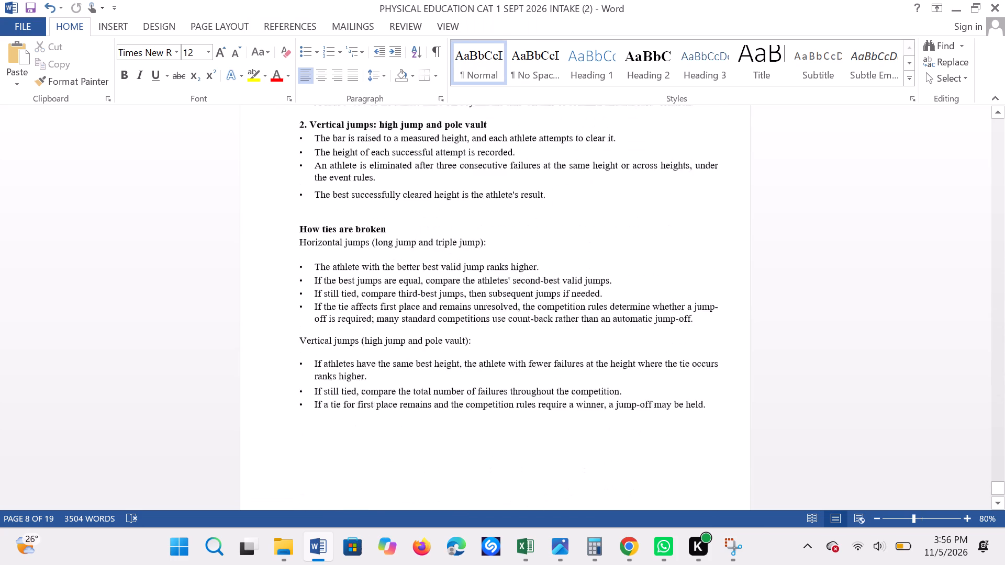
{"action": "scroll", "coordinate": [668, 307], "scroll_direction": "down", "scroll_amount": 20}
{"action": "scroll", "coordinate": [668, 307], "scroll_direction": "down", "scroll_amount": 5}
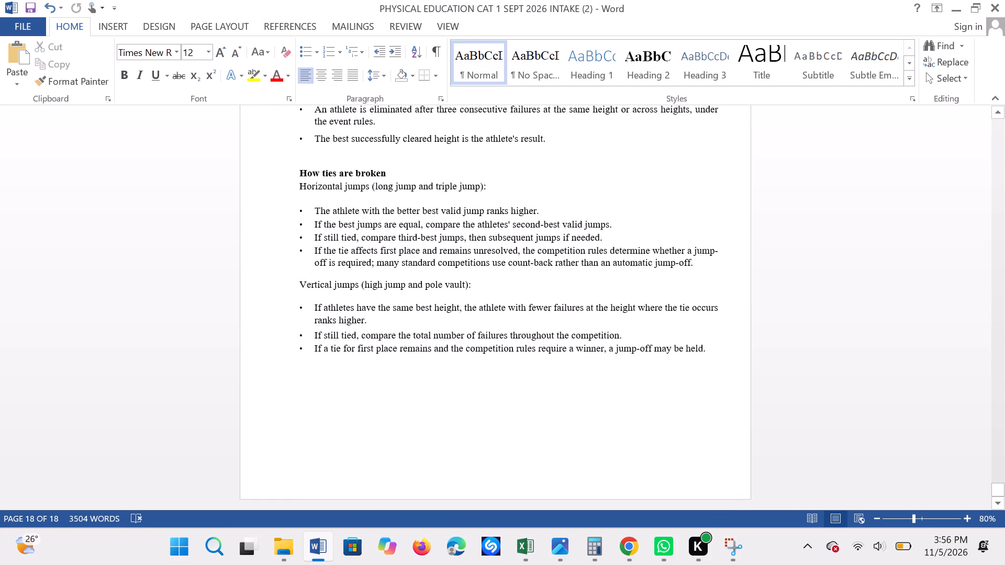
{"action": "key", "text": "ctrl+s"}
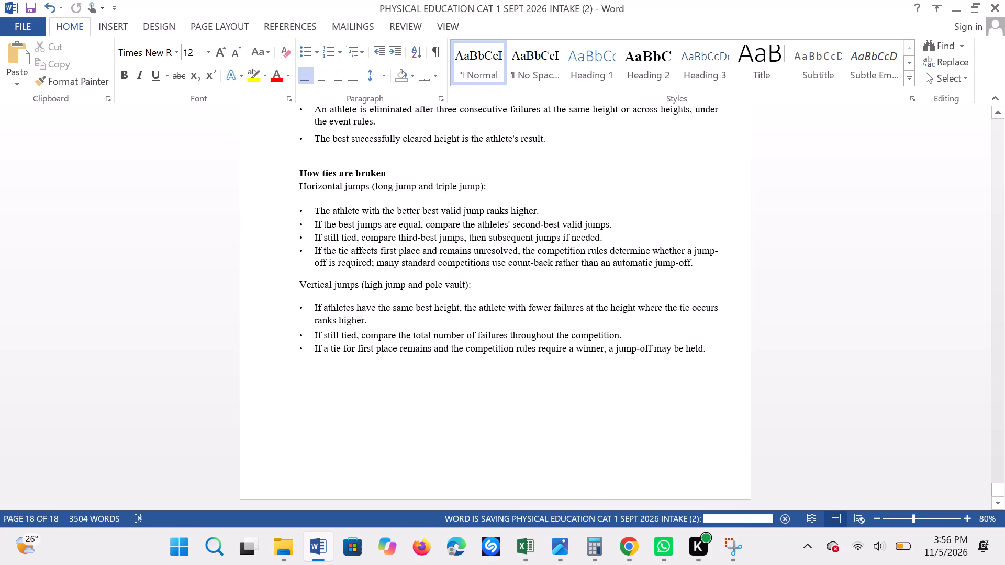
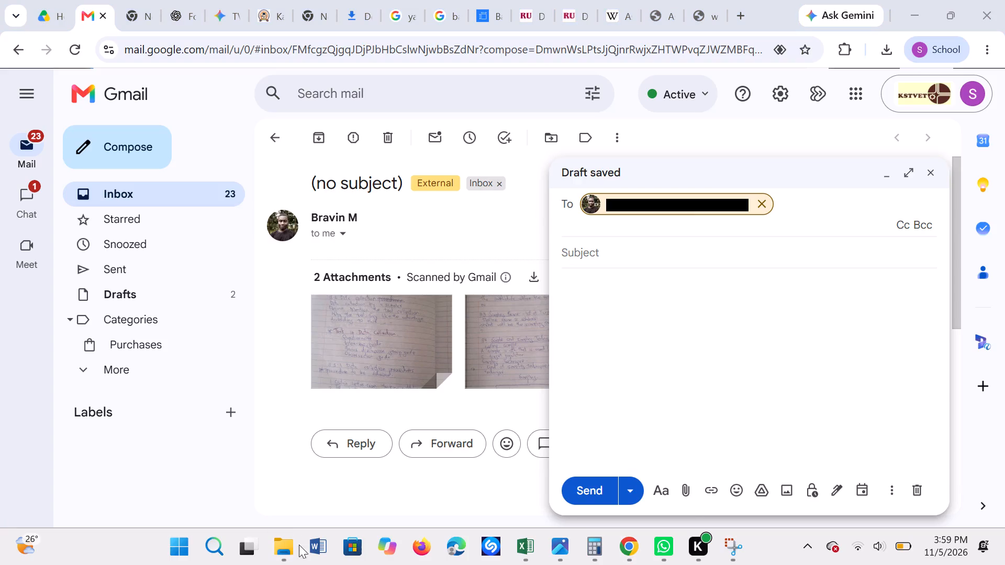
{"action": "left_click", "coordinate": [327, 544]}
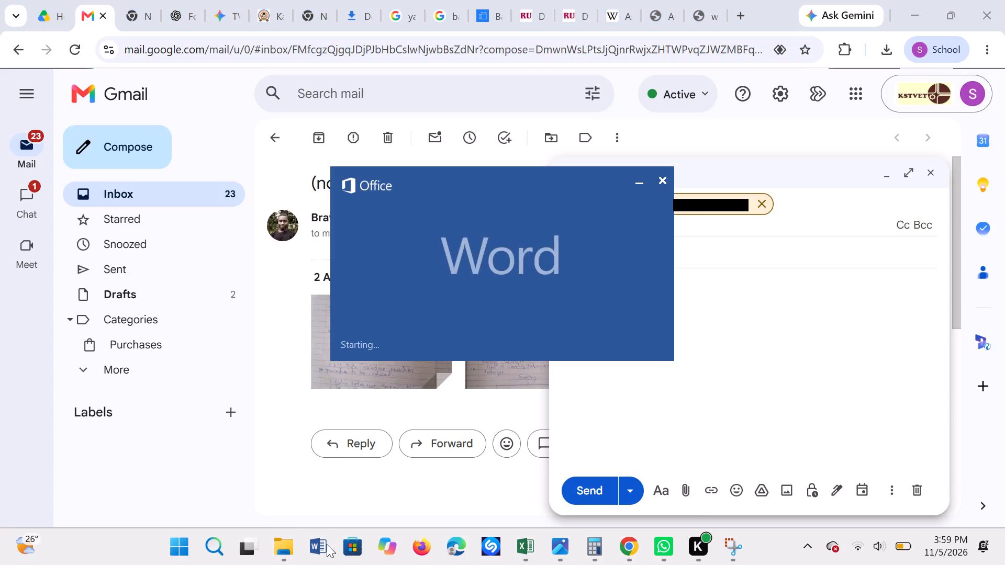
{"action": "left_click", "coordinate": [289, 558]}
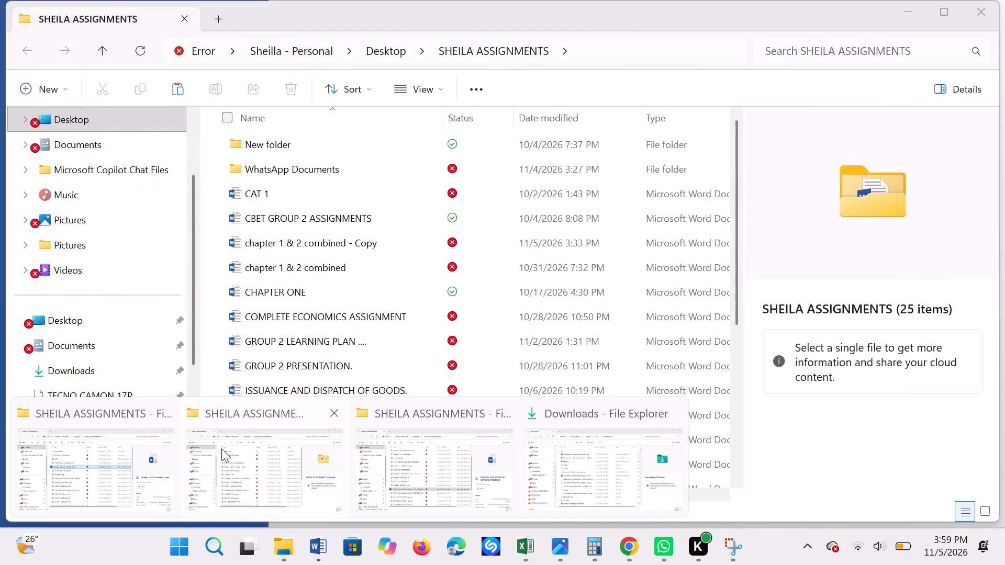
{"action": "left_click", "coordinate": [412, 481]}
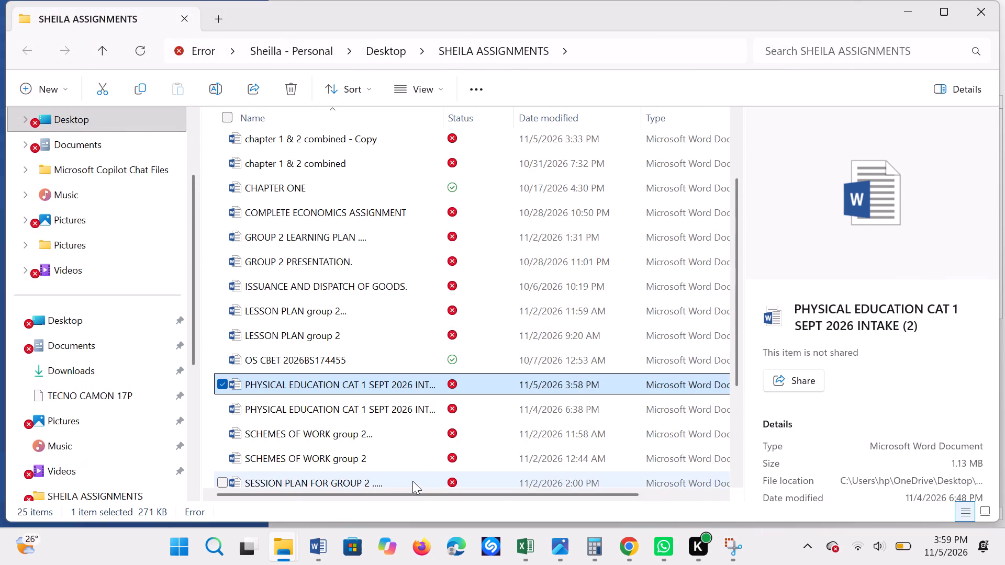